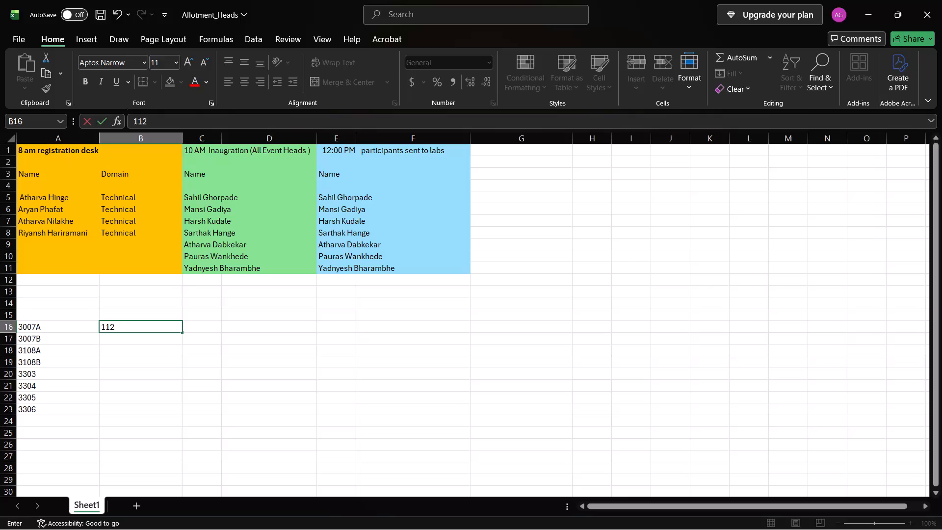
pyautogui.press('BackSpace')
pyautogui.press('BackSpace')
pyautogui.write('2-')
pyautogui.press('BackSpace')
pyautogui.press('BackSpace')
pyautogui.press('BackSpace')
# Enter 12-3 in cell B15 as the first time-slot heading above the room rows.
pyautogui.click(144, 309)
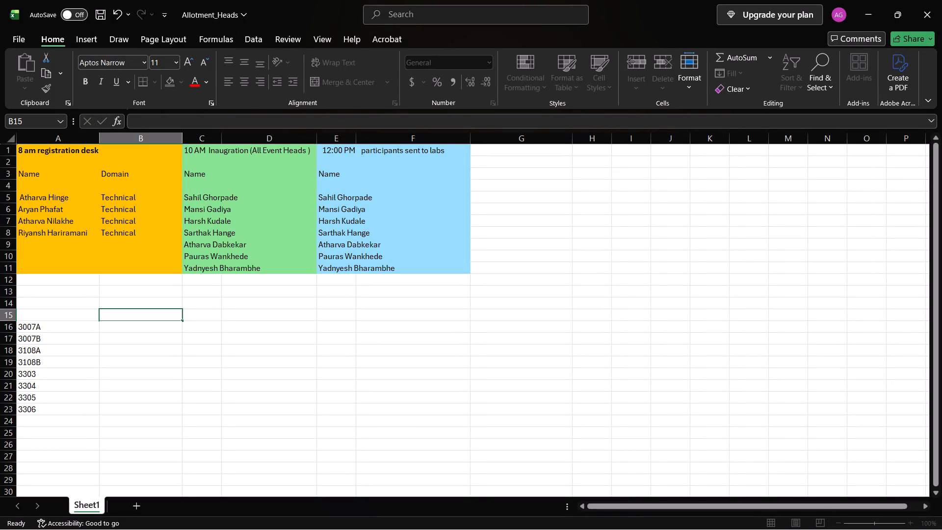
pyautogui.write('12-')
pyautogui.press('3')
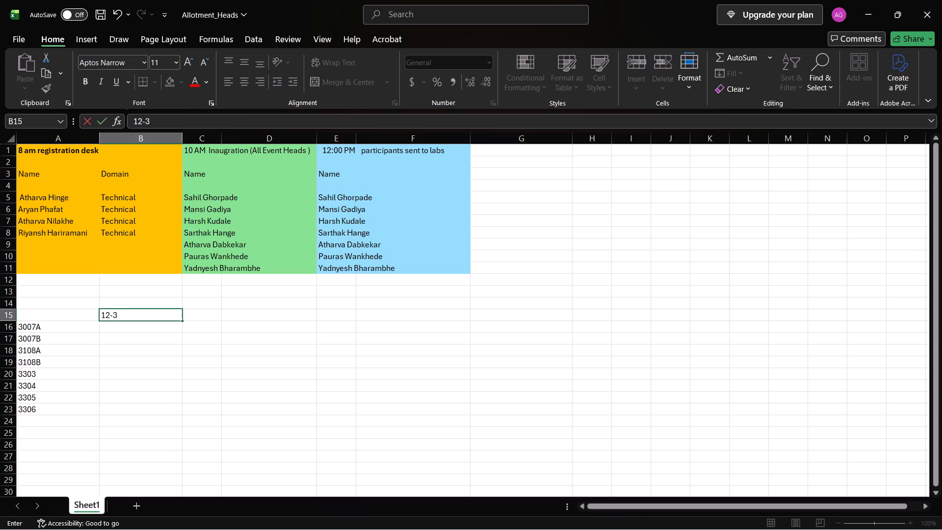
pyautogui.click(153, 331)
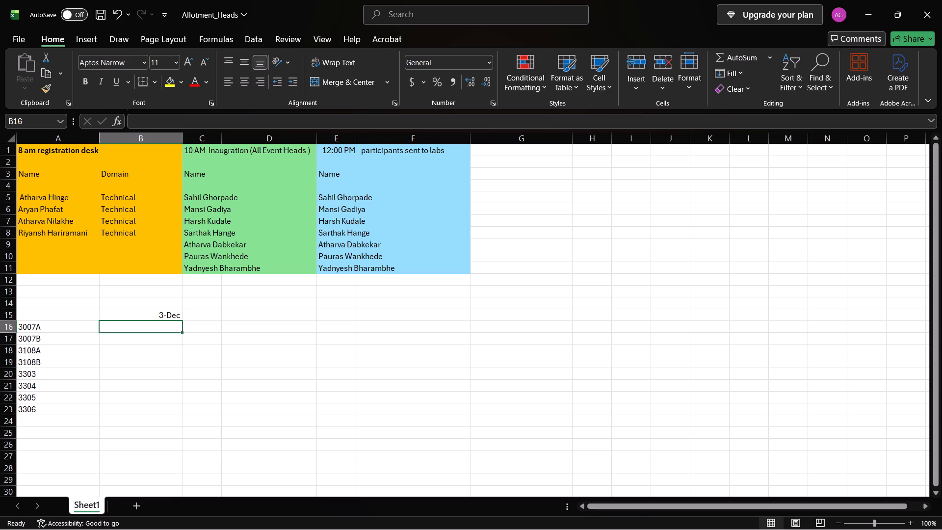
# Replace the content of cell B15 with the time-slot heading "12pm to 3pm".
pyautogui.doubleClick(163, 316)
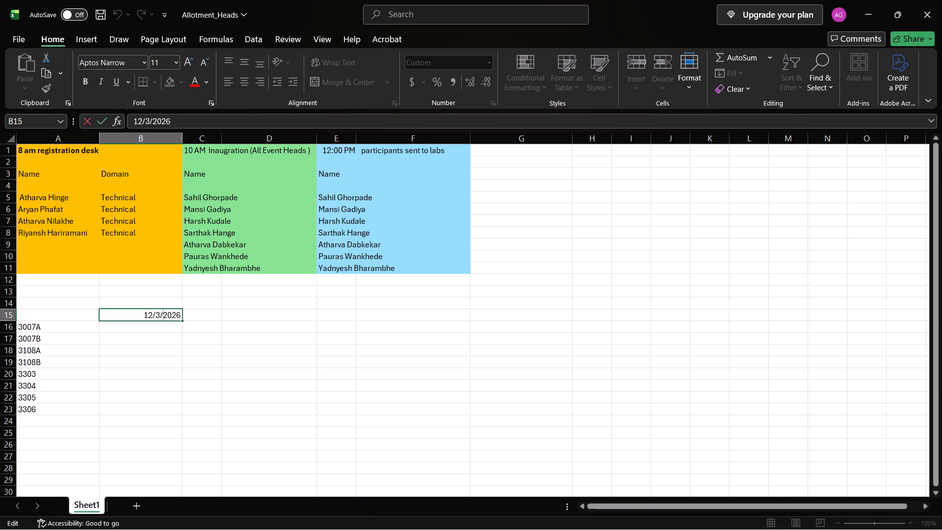
pyautogui.press('BackSpace')
pyautogui.press('BackSpace')
pyautogui.press('BackSpace')
pyautogui.press('BackSpace')
pyautogui.press('BackSpace')
pyautogui.press('Right')
pyautogui.press('Right')
pyautogui.press('Right')
pyautogui.press('Right')
pyautogui.press('Right')
pyautogui.press('Right')
pyautogui.press('Right')
pyautogui.press('Right')
pyautogui.press('BackSpace')
pyautogui.press('BackSpace')
pyautogui.press('BackSpace')
pyautogui.press('BackSpace')
pyautogui.press('BackSpace')
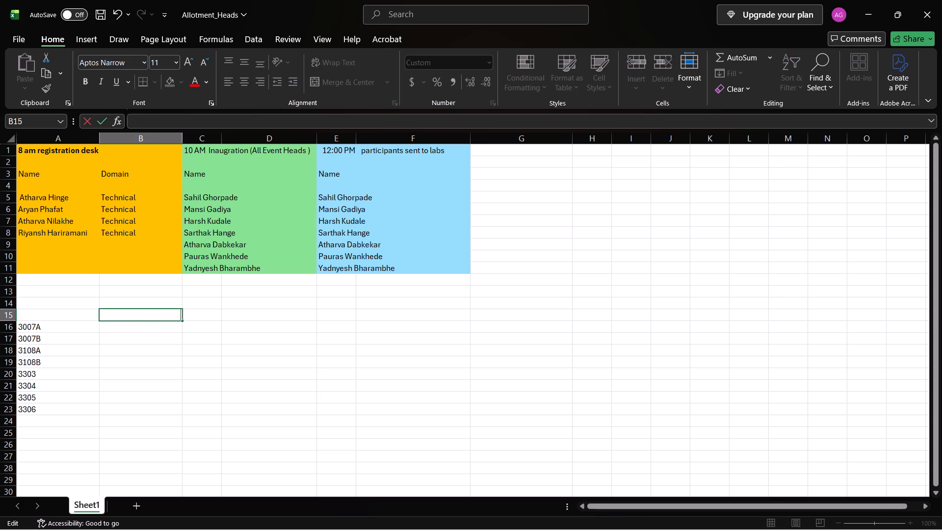
pyautogui.write('12')
pyautogui.write('pm to')
pyautogui.press('space')
pyautogui.write('3pm')
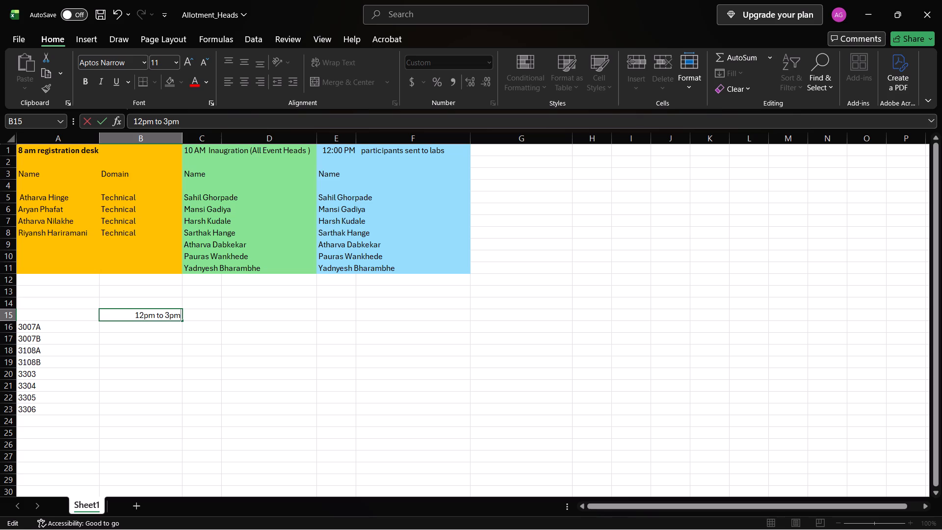
pyautogui.click(169, 333)
pyautogui.click(165, 328)
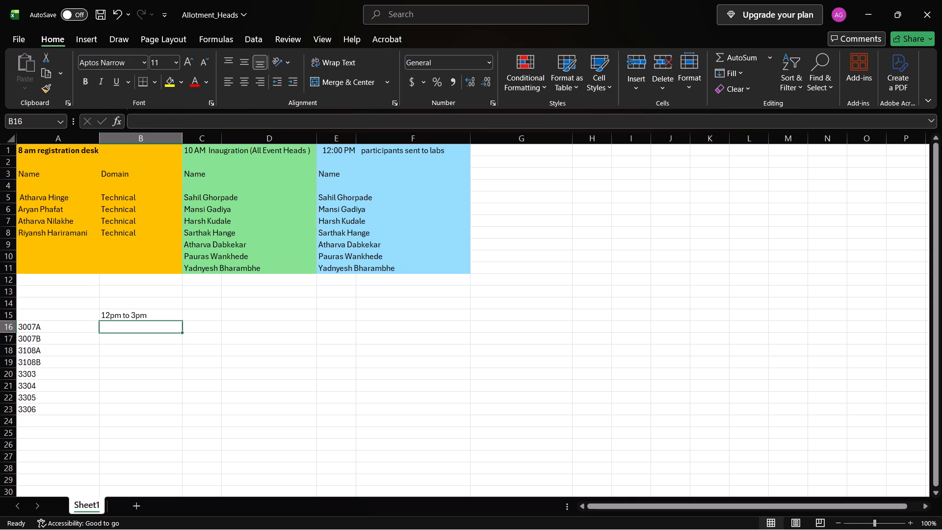
# Enter the second time-slot heading "3pm to 6pm" in cell C15.
pyautogui.click(212, 313)
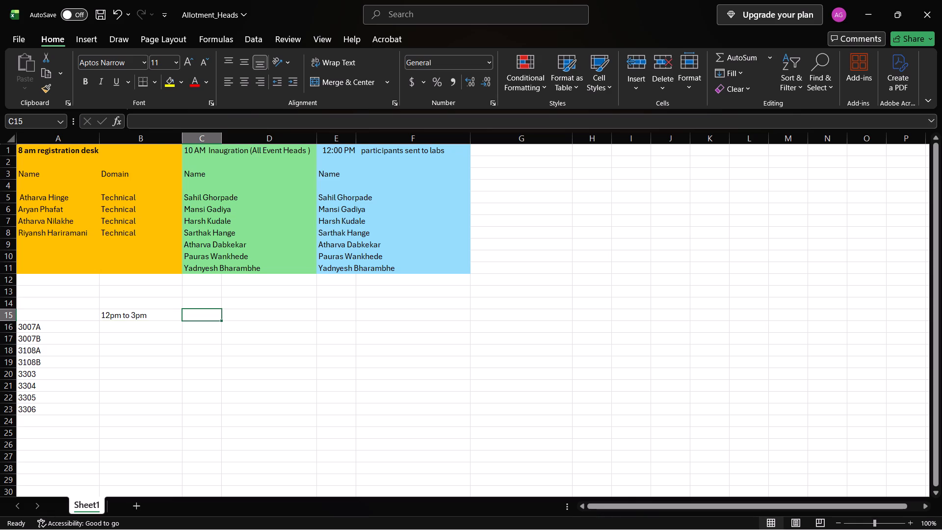
pyautogui.click(216, 314)
pyautogui.write('3pm')
pyautogui.press('space')
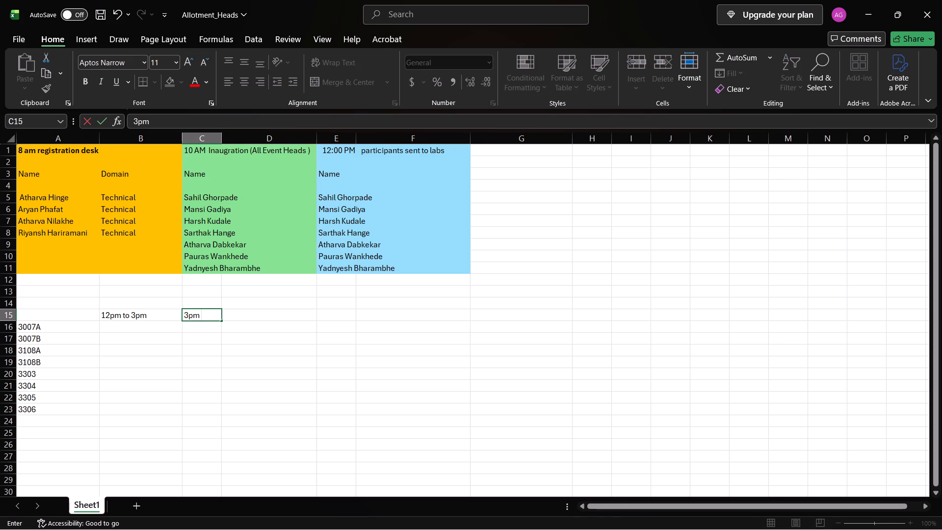
pyautogui.write('to')
pyautogui.press('space')
pyautogui.press('6')
pyautogui.write('pm')
pyautogui.click(246, 317)
pyautogui.click(246, 317)
pyautogui.click(250, 301)
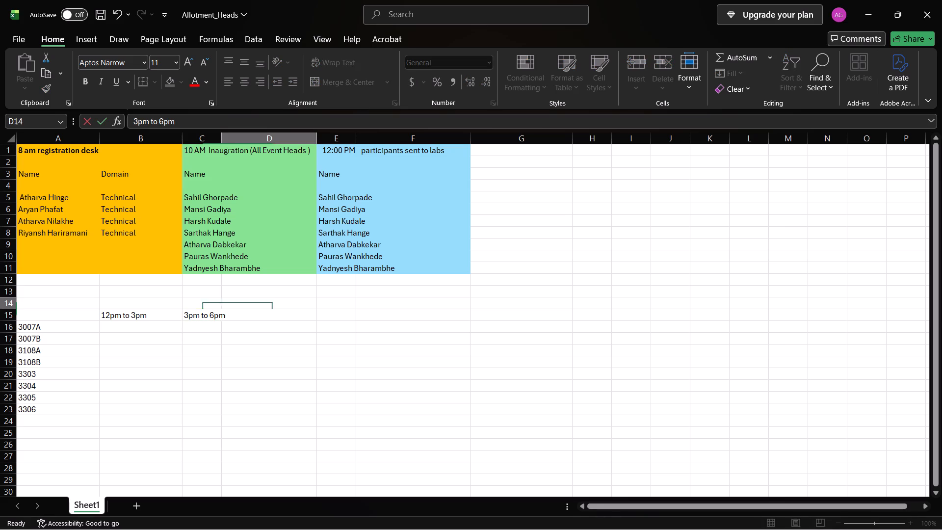
pyautogui.click(250, 316)
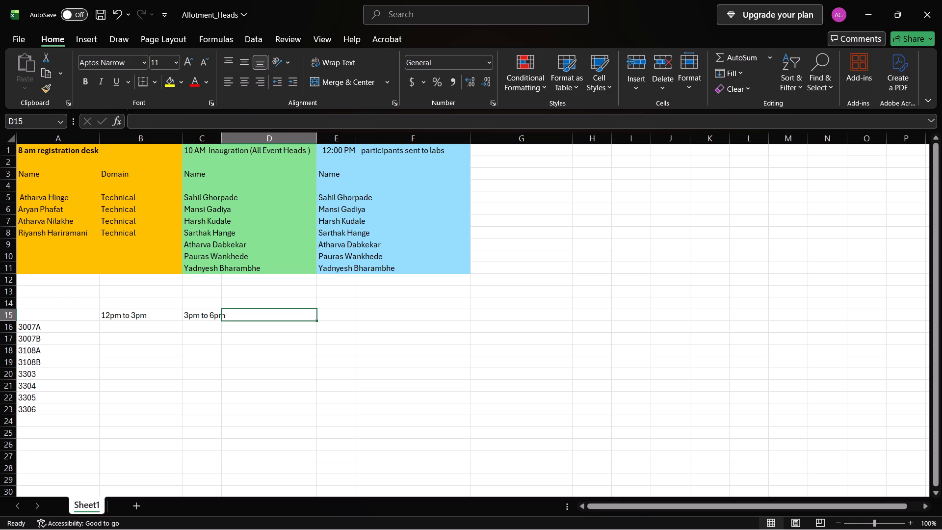
# Shorten the time-slot heading in cell C15 to "3pm to 6".
pyautogui.doubleClick(218, 317)
pyautogui.press('Right')
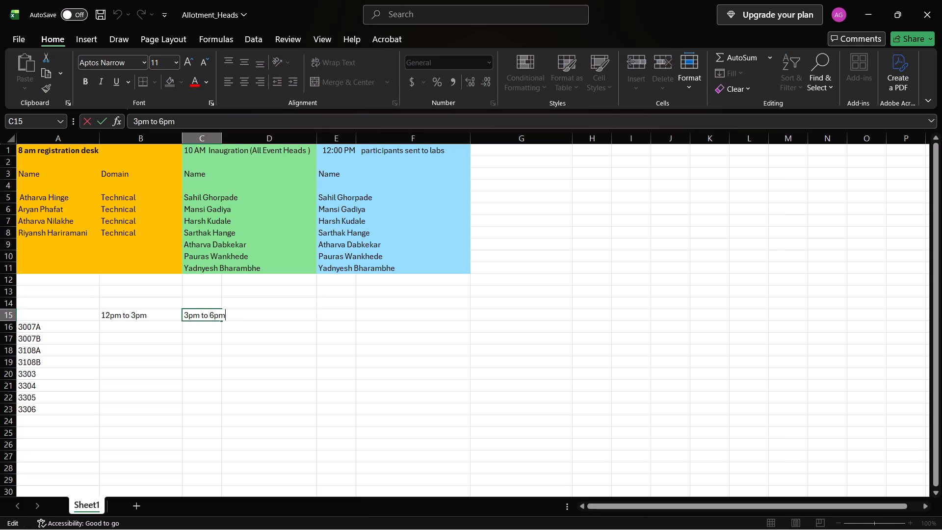
pyautogui.press('BackSpace')
pyautogui.press('BackSpace')
pyautogui.click(263, 291)
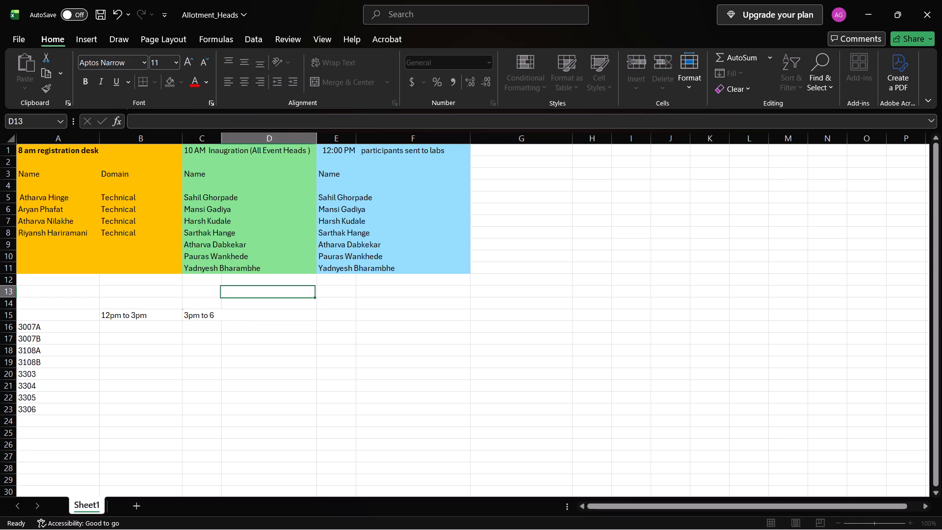
# Enter the time-slot headings "6 to 9" in cell D15 and "9 to 12am" in cell E15.
pyautogui.click(253, 318)
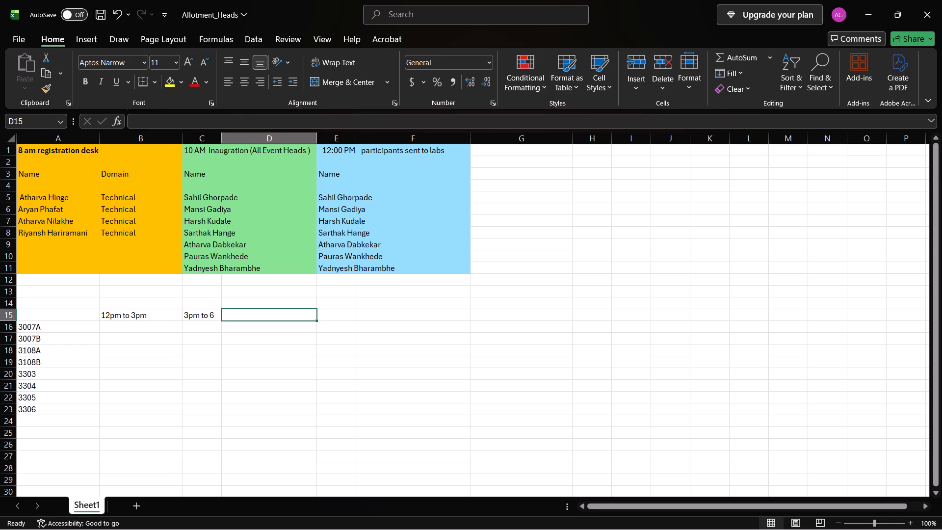
pyautogui.write('6 to 9')
pyautogui.click(327, 317)
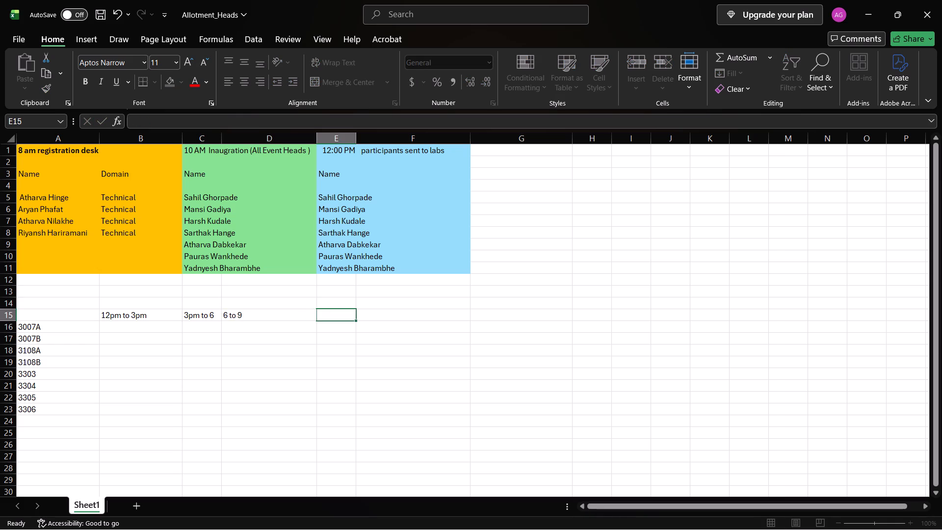
pyautogui.write('9 to 12')
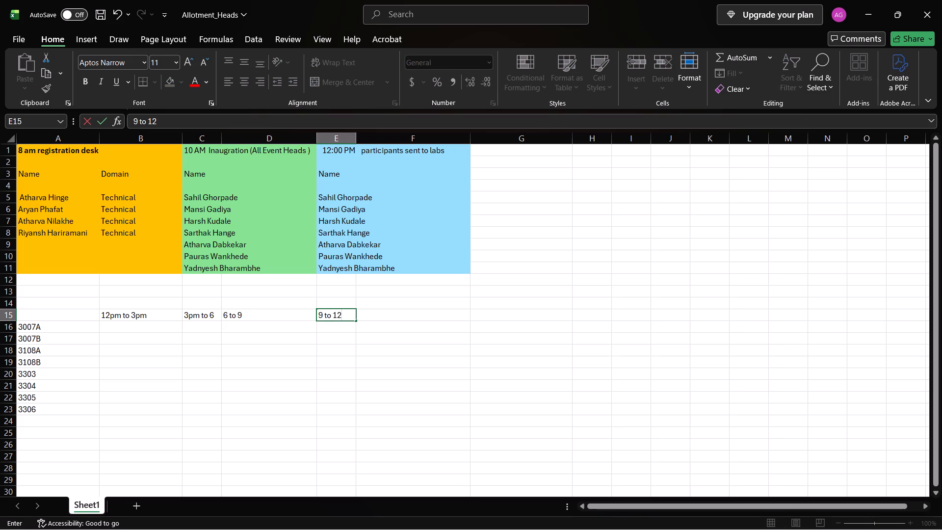
pyautogui.click(406, 316)
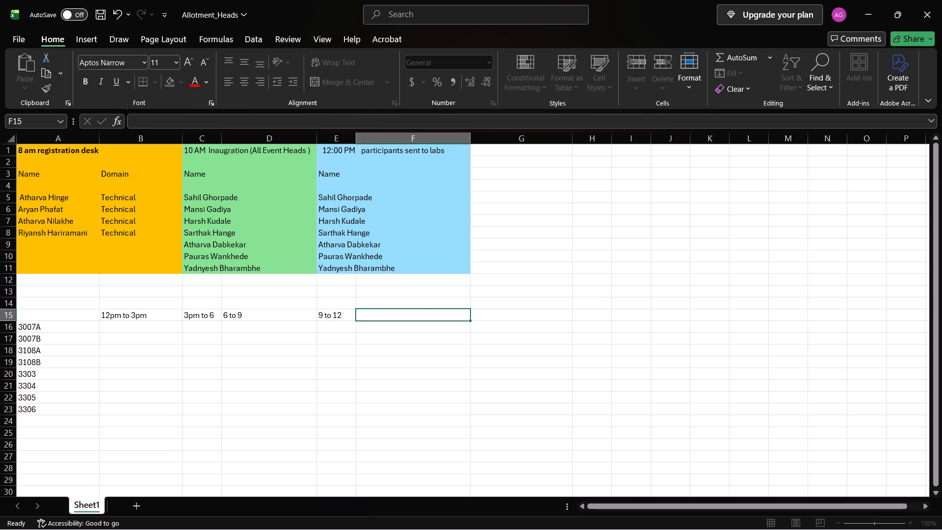
pyautogui.click(348, 317)
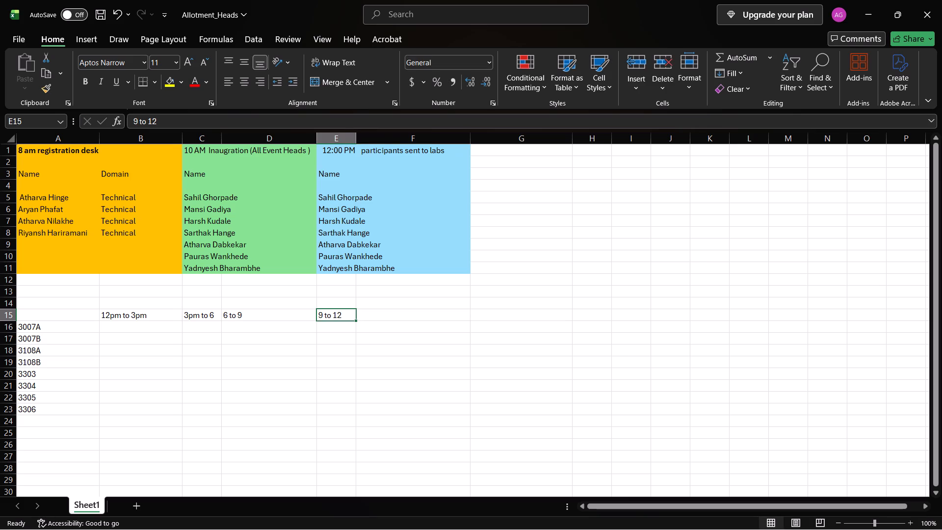
pyautogui.doubleClick(348, 317)
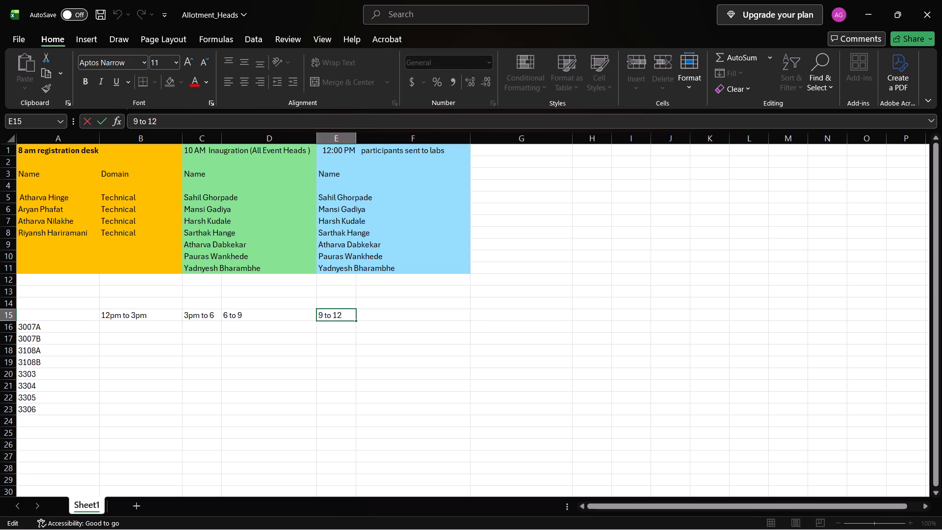
pyautogui.write('am')
# Enter the time-slot heading "12am to 3am" in cell F15.
pyautogui.click(389, 314)
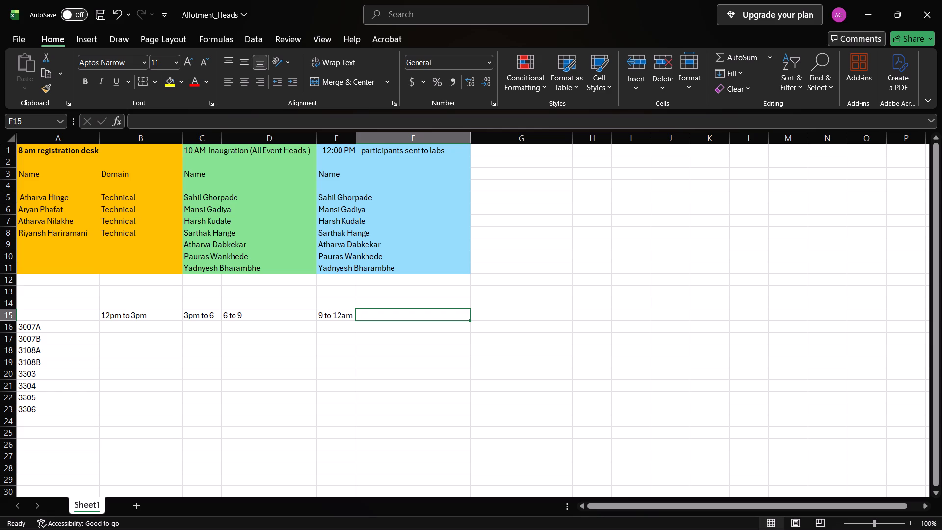
pyautogui.scroll(2, 388, 315)
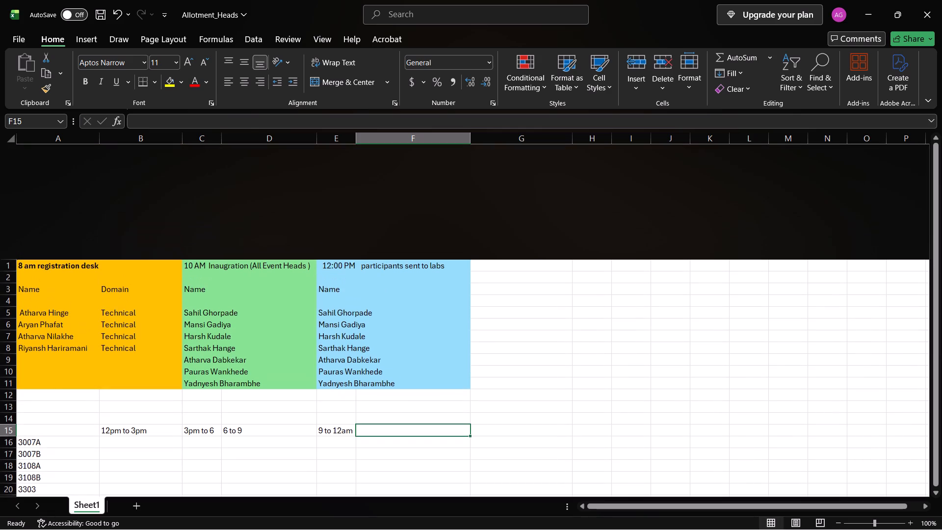
pyautogui.scroll(1, 388, 315)
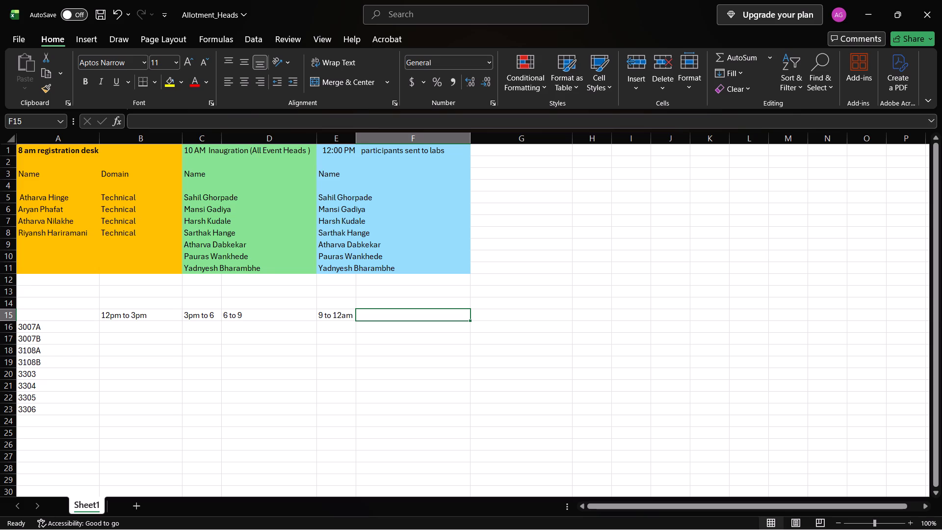
pyautogui.write('11')
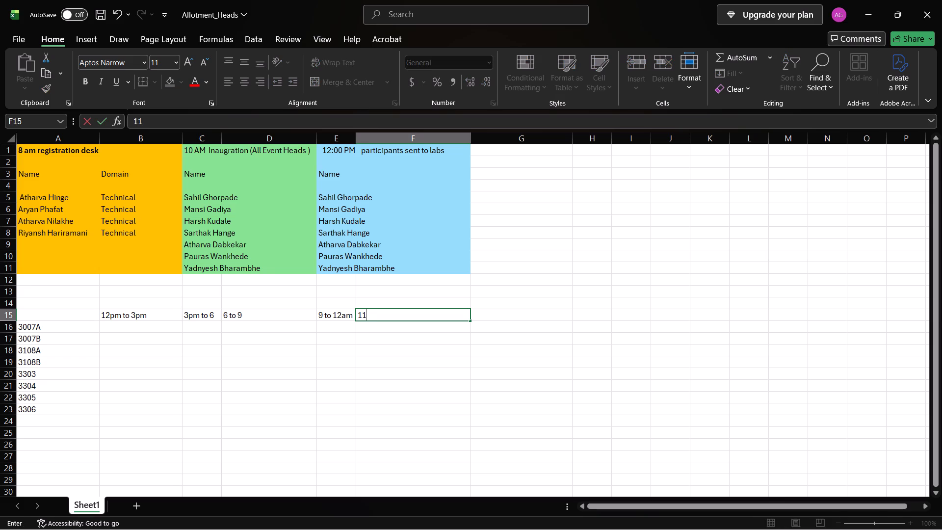
pyautogui.press('BackSpace')
pyautogui.write('2 am')
pyautogui.press('space')
pyautogui.press('BackSpace')
pyautogui.press('BackSpace')
pyautogui.press('BackSpace')
pyautogui.press('BackSpace')
pyautogui.write('am')
pyautogui.press('space')
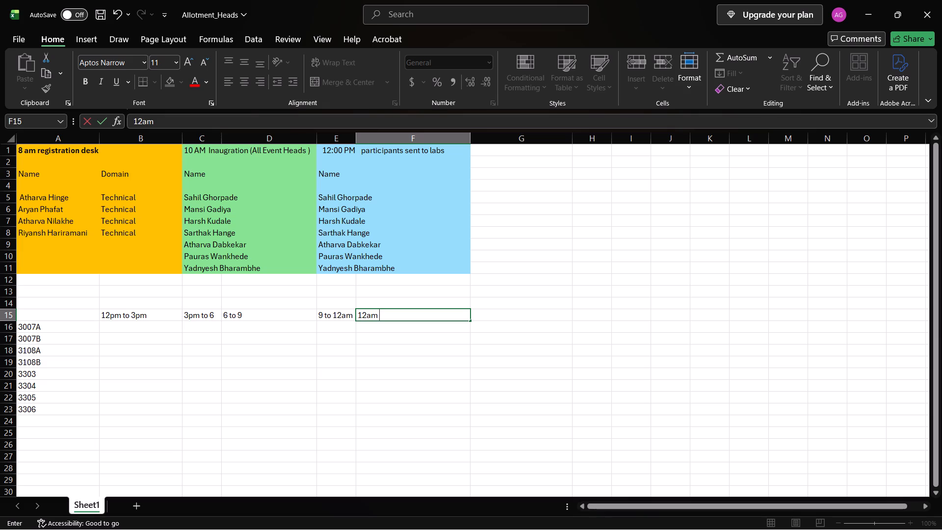
pyautogui.write('to 3am')
# Enter the time-slot heading "3am to 6am" in cell G15.
pyautogui.click(505, 319)
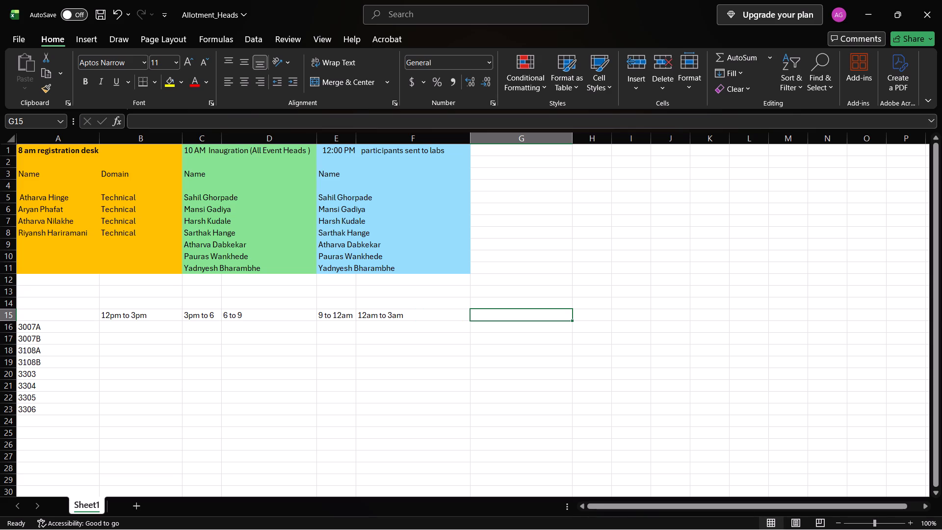
pyautogui.write('3am')
pyautogui.press('space')
pyautogui.write('to')
pyautogui.press('space')
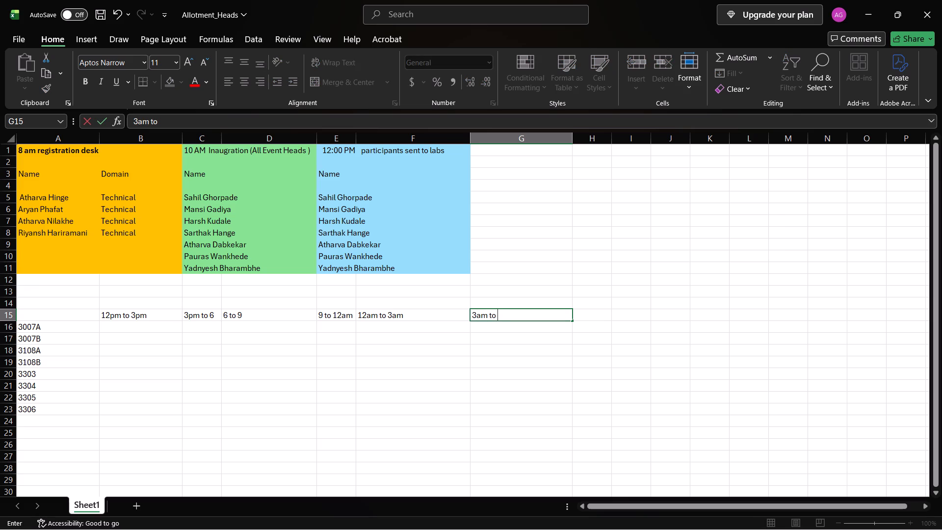
pyautogui.press('6')
pyautogui.write('am')
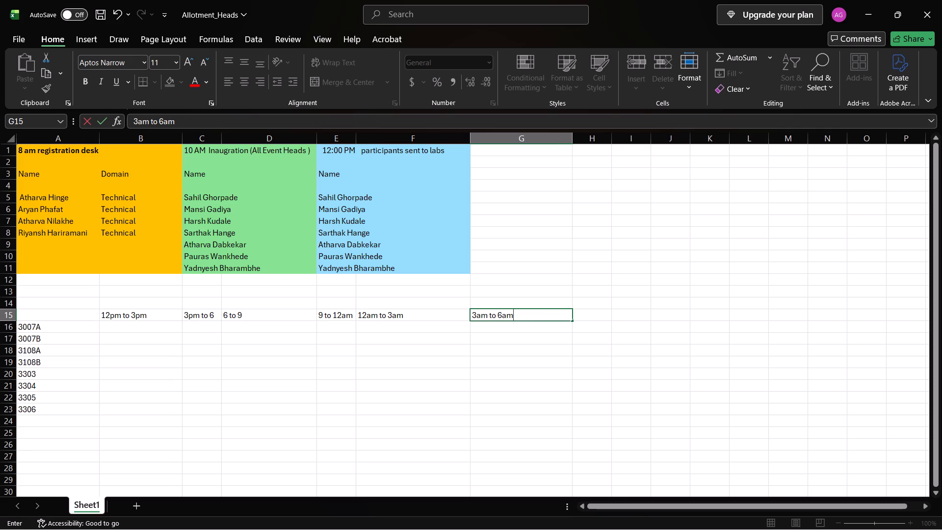
# Enter the time-slot heading "6am to 9am" in cell H15.
pyautogui.click(585, 317)
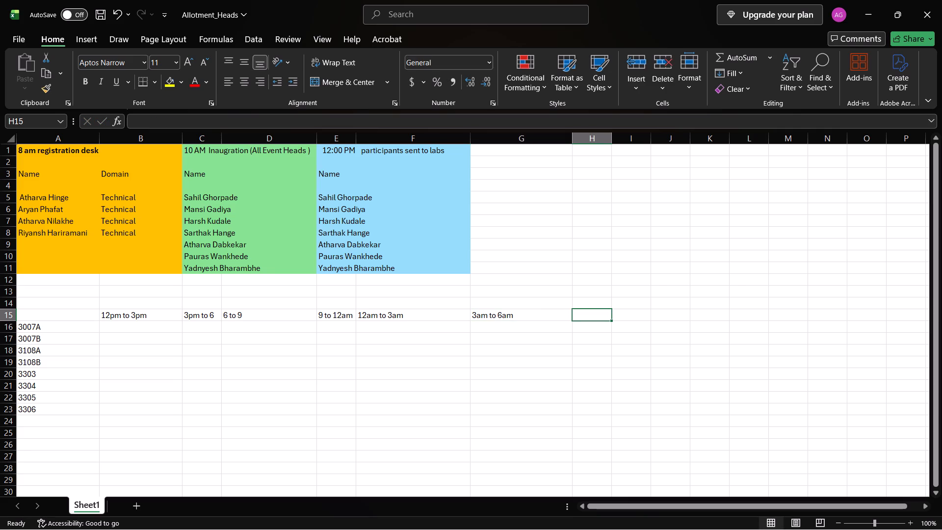
pyautogui.write('6am')
pyautogui.press('space')
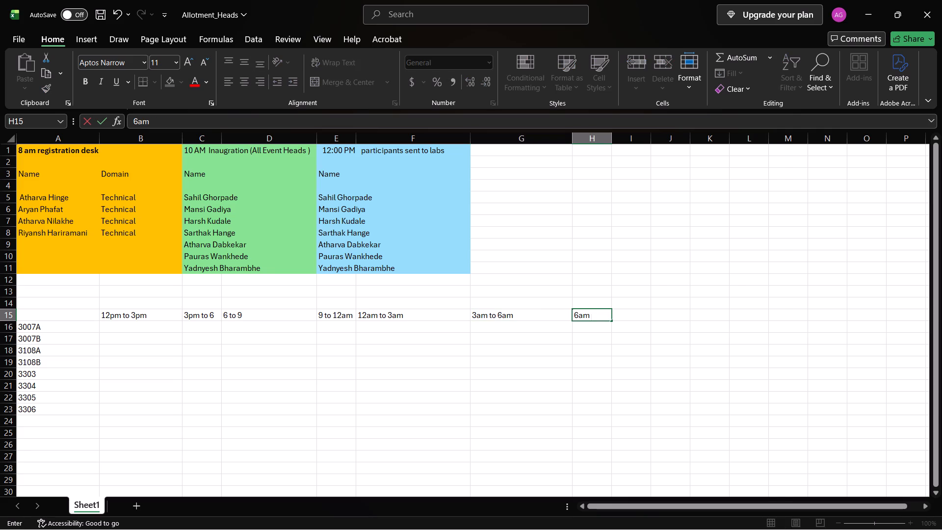
pyautogui.write('to 9am')
pyautogui.click(701, 311)
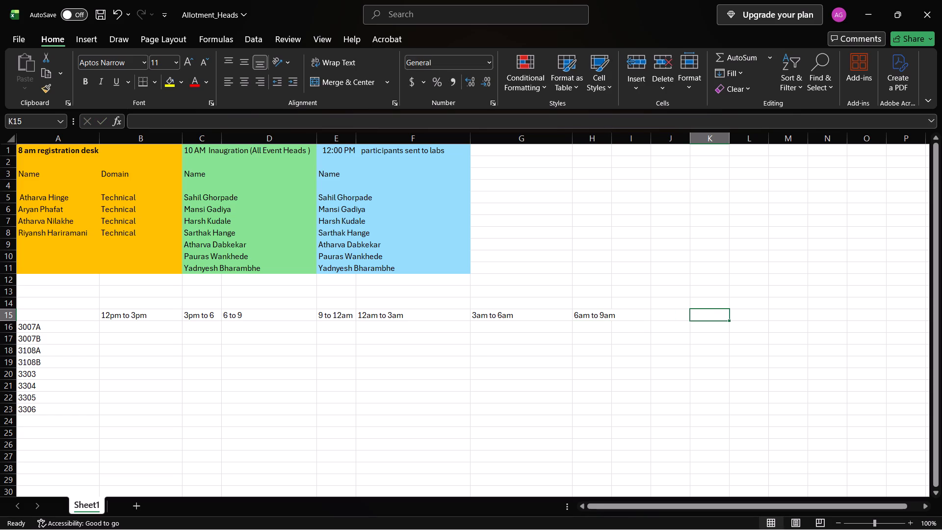
# Widen columns H and I slightly, and narrow columns G and F to nearly equal widths.
pyautogui.moveTo(611, 133); pyautogui.dragTo(620, 132)
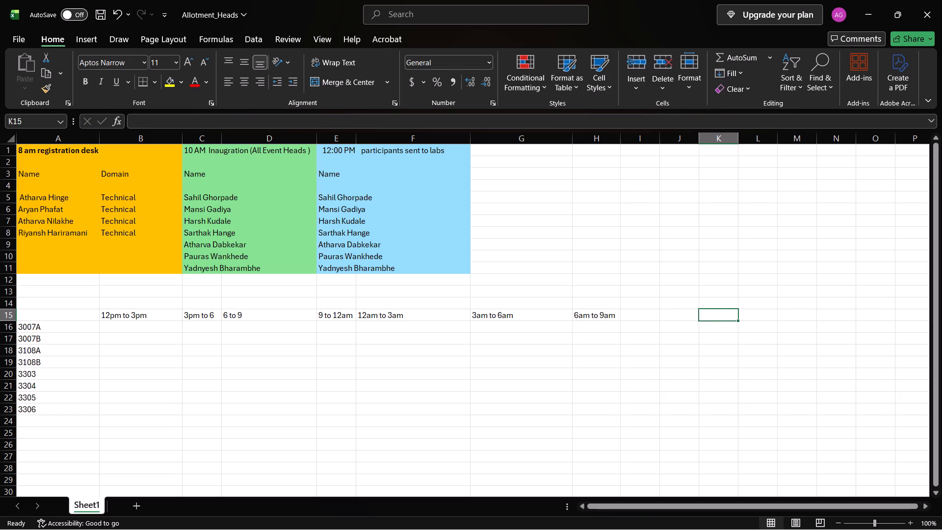
pyautogui.moveTo(658, 136); pyautogui.dragTo(667, 132)
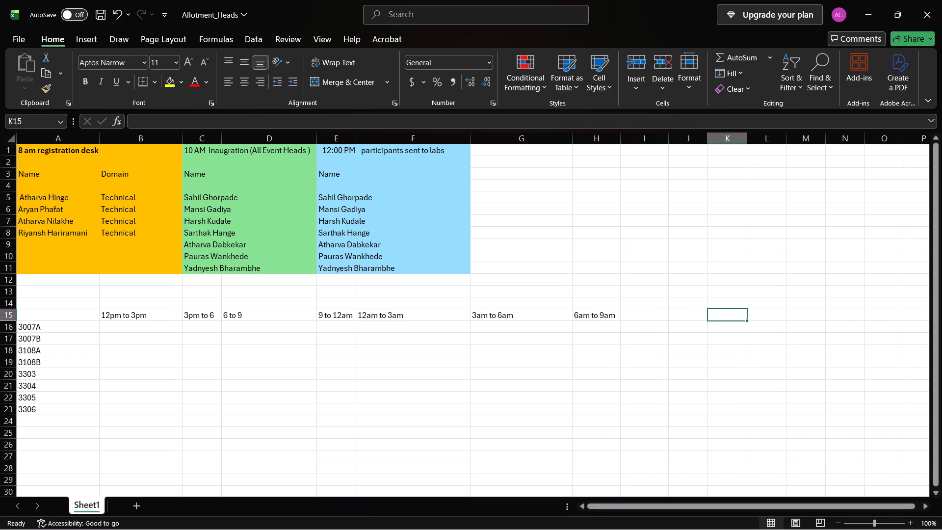
pyautogui.moveTo(573, 136); pyautogui.dragTo(558, 139)
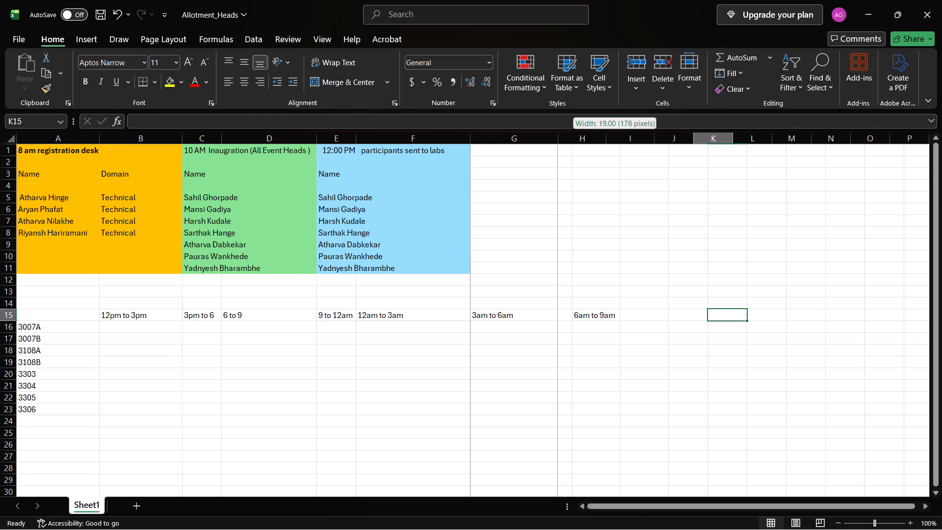
pyautogui.moveTo(558, 139); pyautogui.dragTo(553, 142)
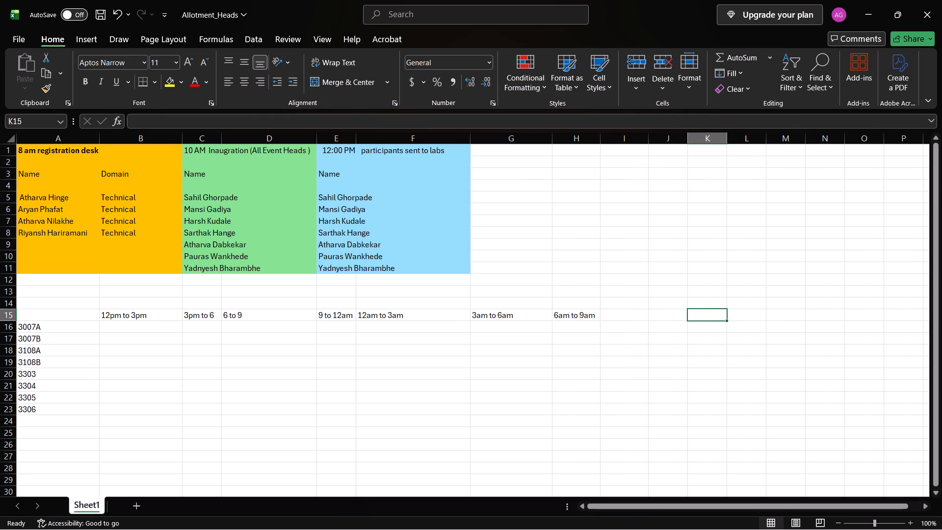
pyautogui.moveTo(471, 140); pyautogui.dragTo(437, 143)
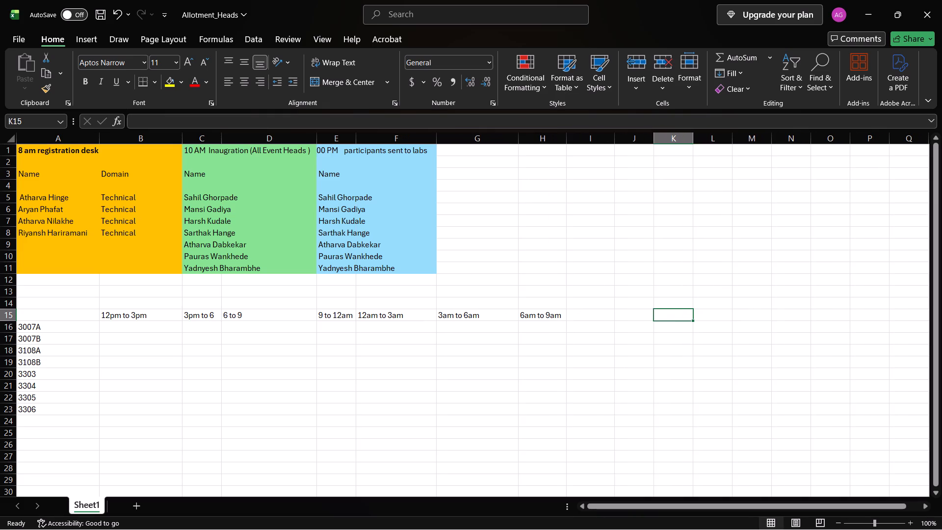
# Widen columns E and C to give their time-slot headings more room, and narrow column D.
pyautogui.moveTo(356, 139); pyautogui.dragTo(362, 139)
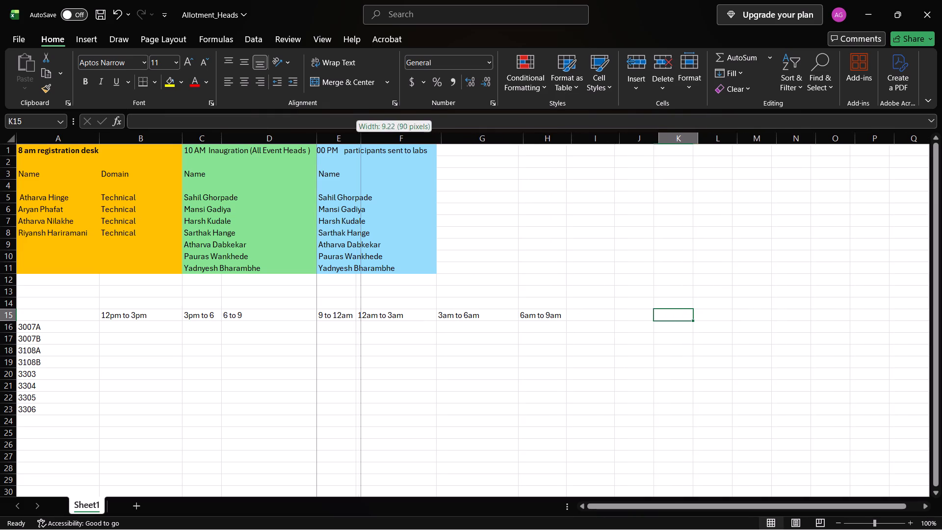
pyautogui.moveTo(362, 139); pyautogui.dragTo(365, 139)
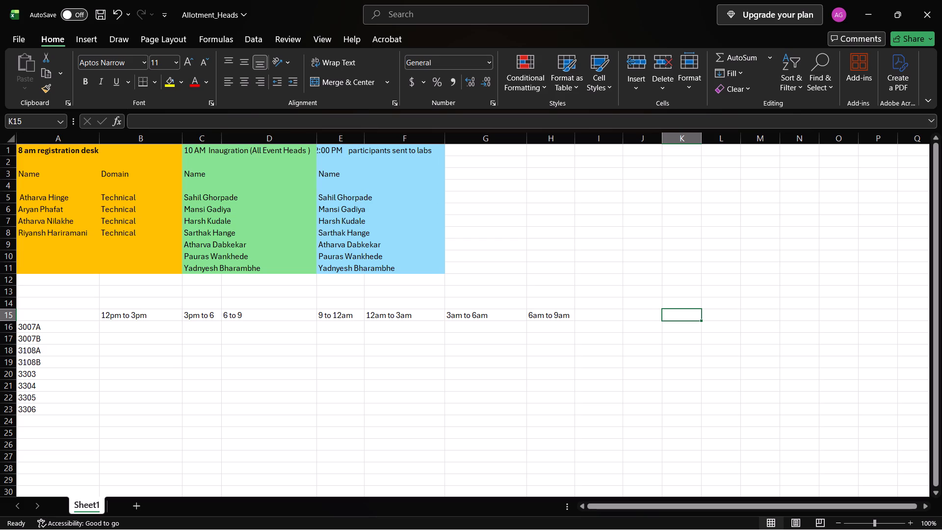
pyautogui.moveTo(364, 137); pyautogui.dragTo(376, 137)
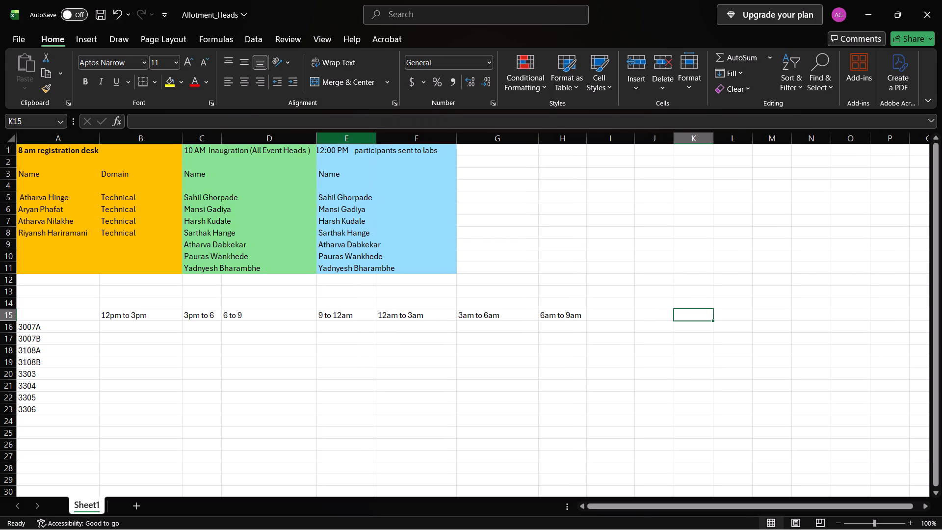
pyautogui.moveTo(318, 138); pyautogui.dragTo(299, 141)
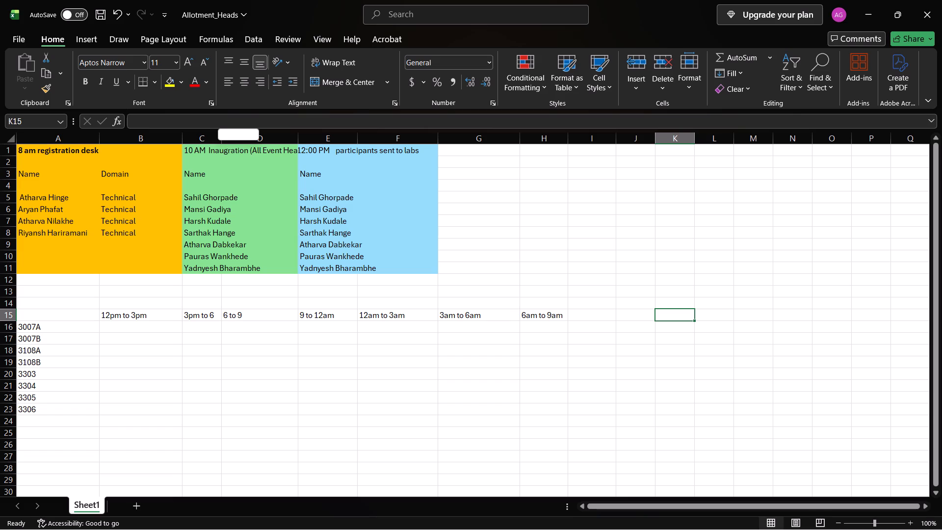
pyautogui.moveTo(222, 140); pyautogui.dragTo(239, 142)
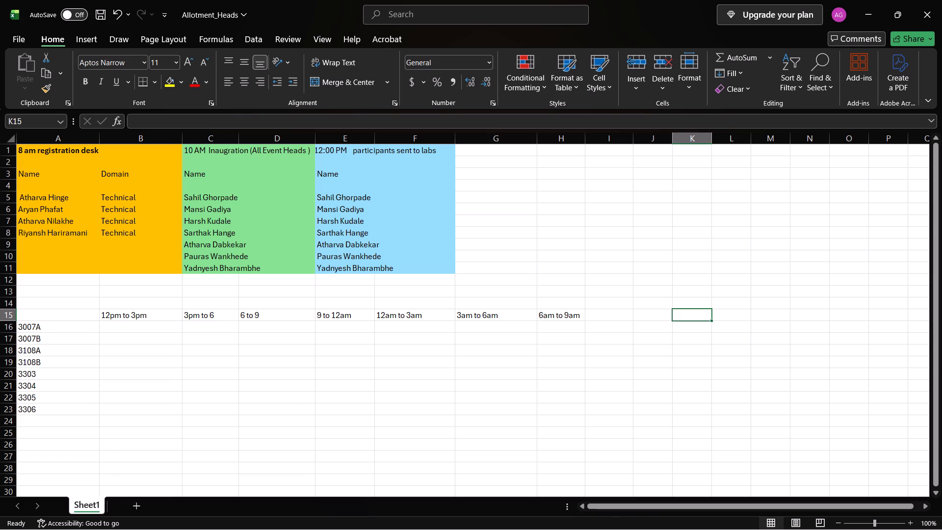
# Add the missing "pm" markers to the heading in cell D15 so it reads "6pm to 9pm".
pyautogui.click(250, 310)
pyautogui.doubleClick(244, 318)
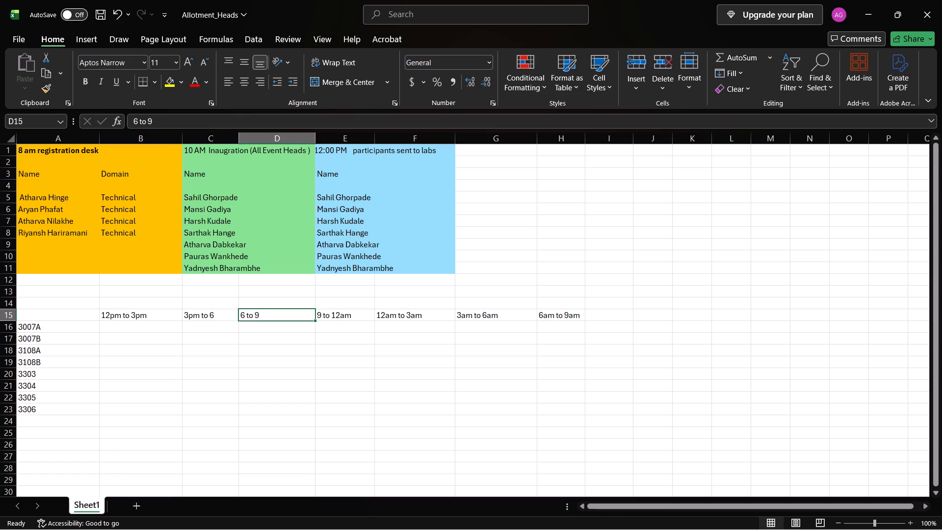
pyautogui.write('pm')
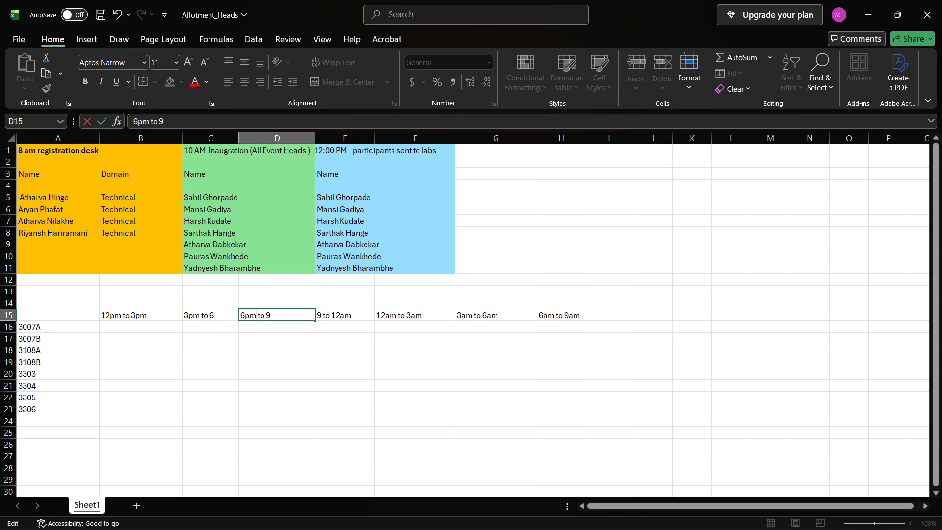
pyautogui.click(279, 316)
pyautogui.write('pm')
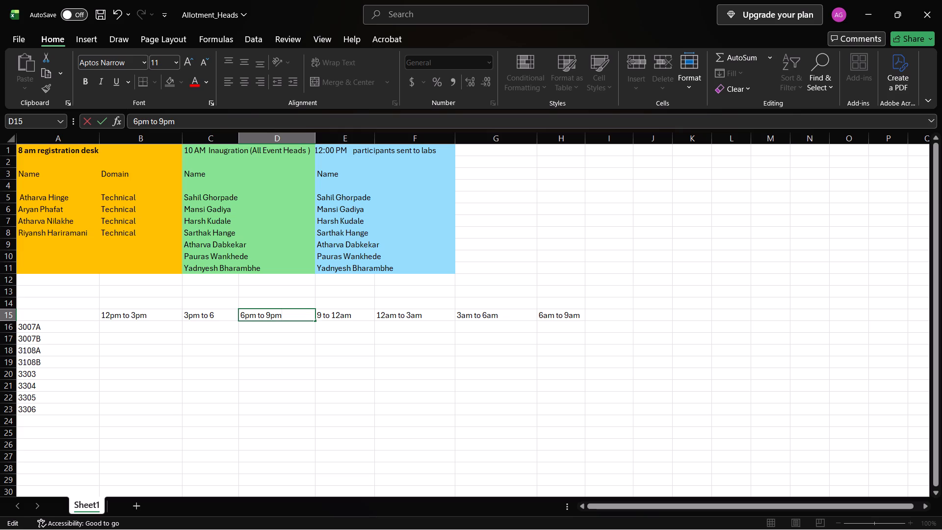
# Add "pm" to the start time of the heading in cell E15 so it reads "9pm to 12am".
pyautogui.click(321, 315)
pyautogui.click(321, 315)
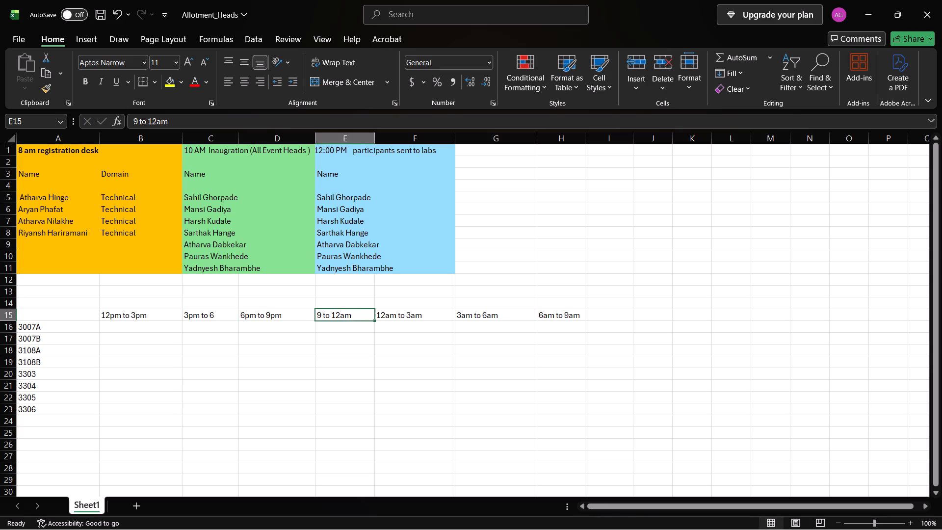
pyautogui.press('Right')
pyautogui.press('Left')
pyautogui.doubleClick(329, 312)
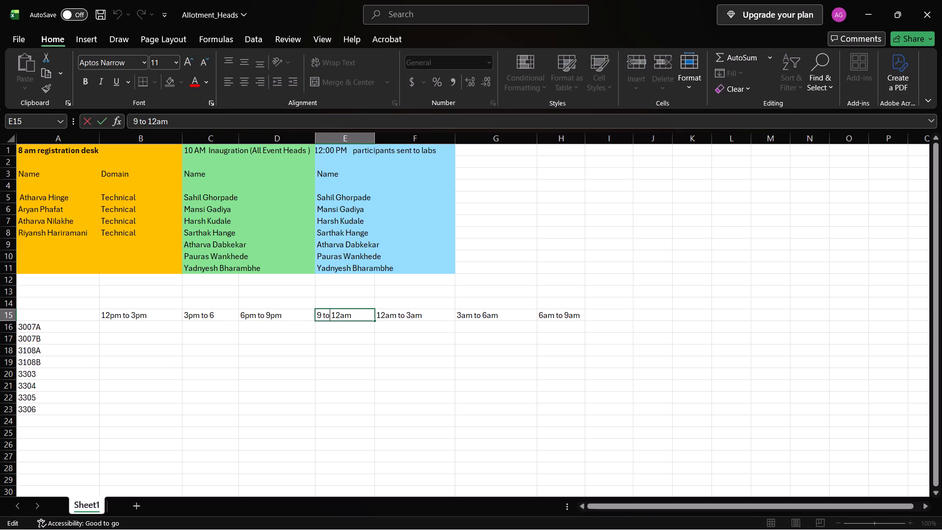
pyautogui.click(322, 313)
pyautogui.press('Left')
pyautogui.write('pm')
pyautogui.click(411, 319)
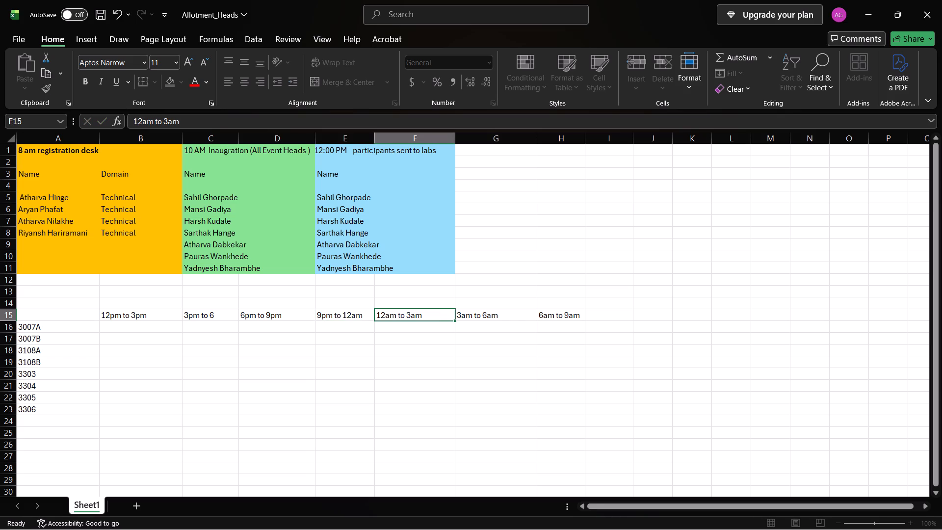
pyautogui.click(473, 375)
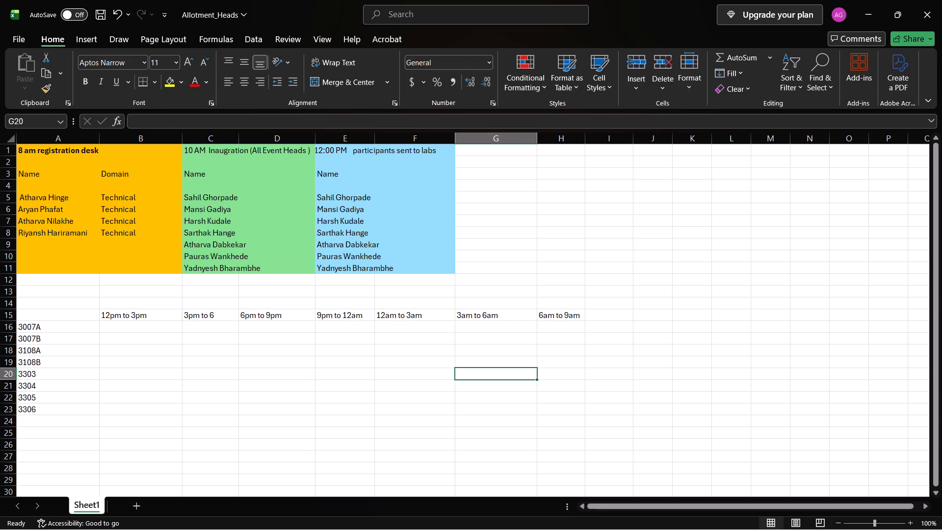
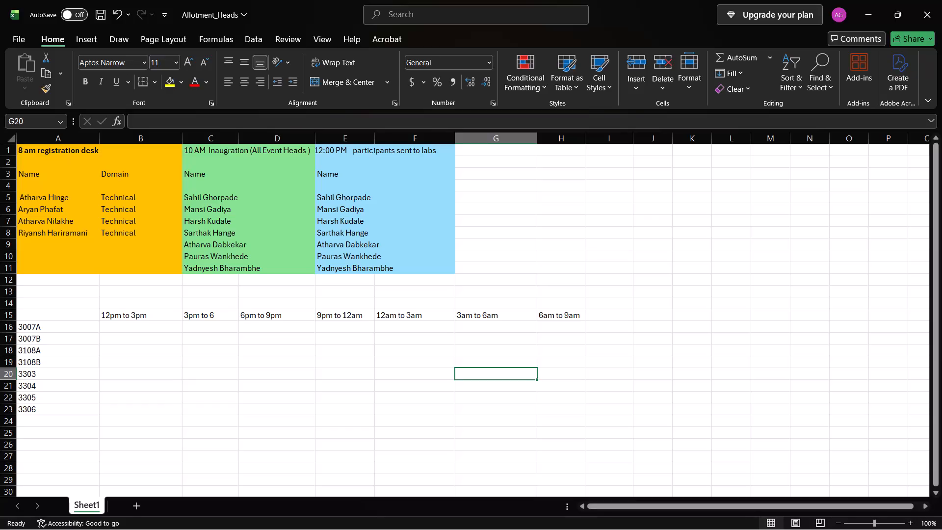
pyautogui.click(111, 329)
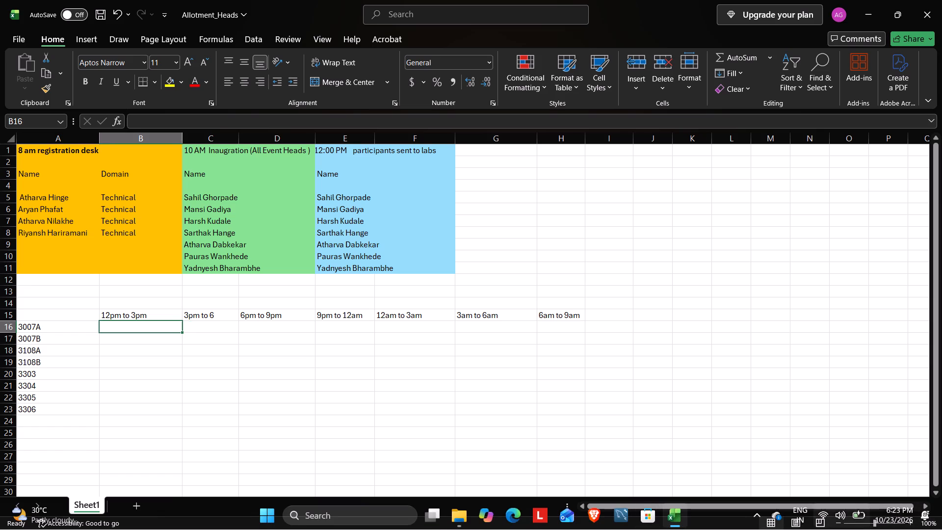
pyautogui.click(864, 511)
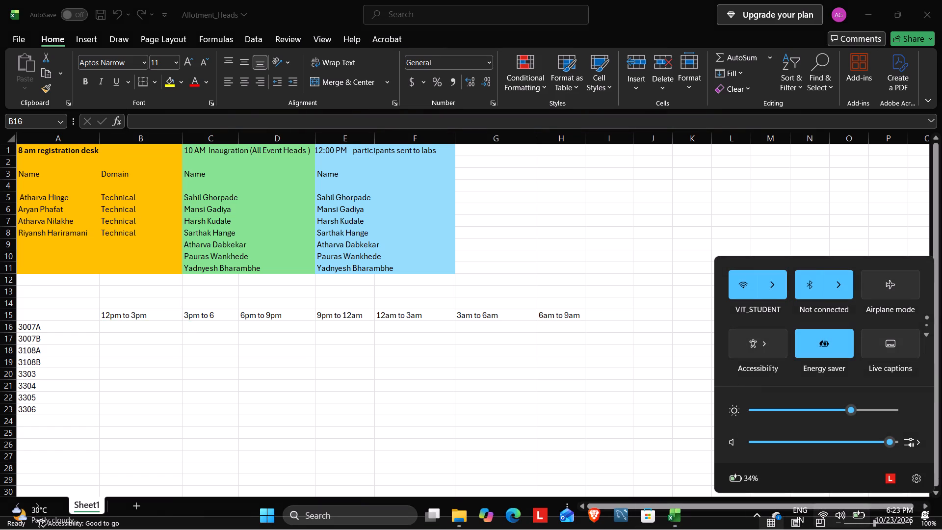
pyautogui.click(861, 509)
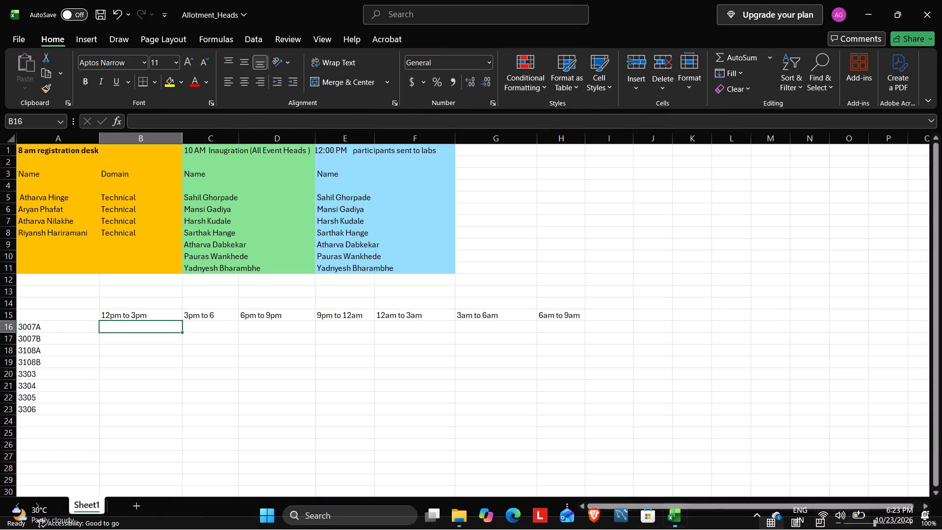
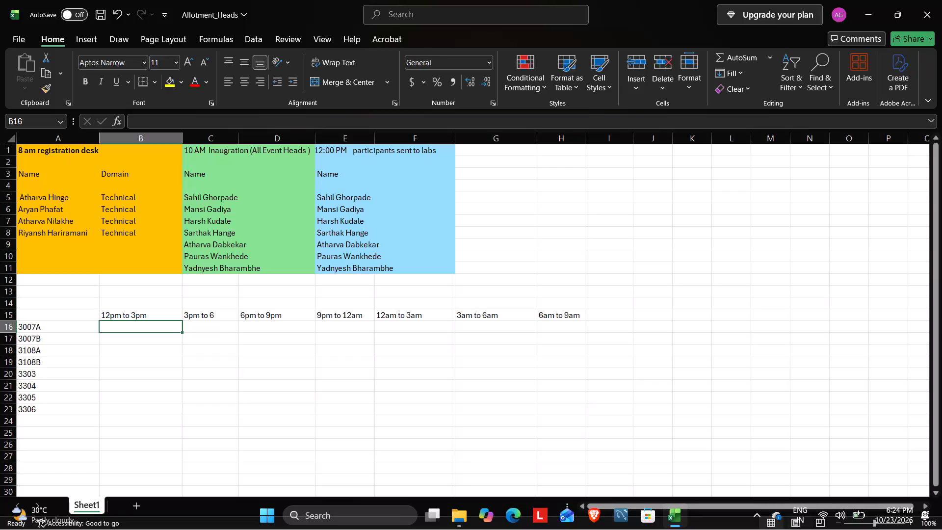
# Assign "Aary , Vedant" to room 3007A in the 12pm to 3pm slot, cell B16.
pyautogui.click(145, 325)
pyautogui.write('Aary , Vedant')
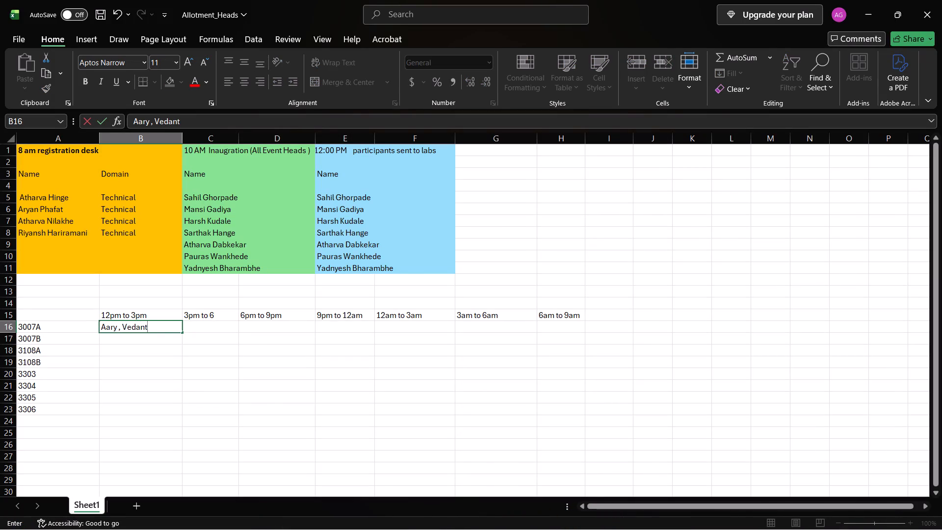
pyautogui.click(144, 341)
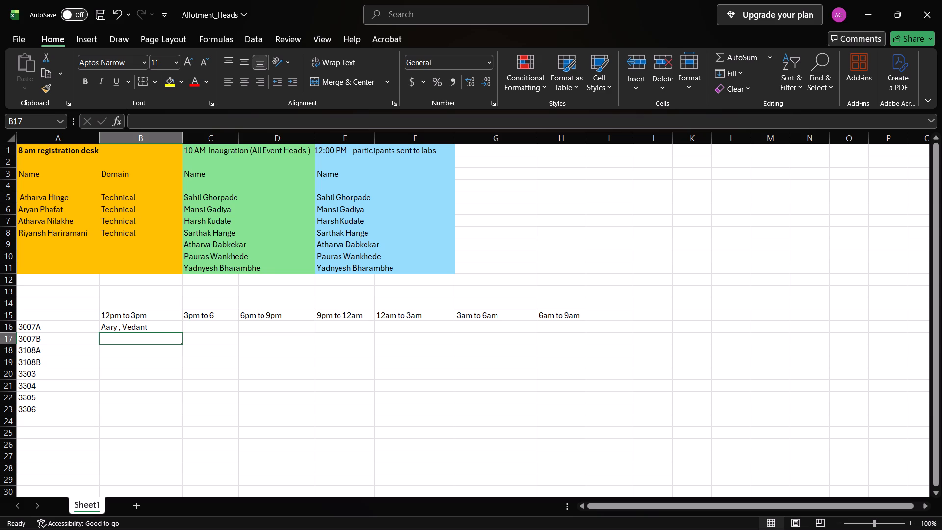
# Assign "Ritu,Vivek" to room 3007B in the 12pm to 3pm slot, cell B17.
pyautogui.click(220, 322)
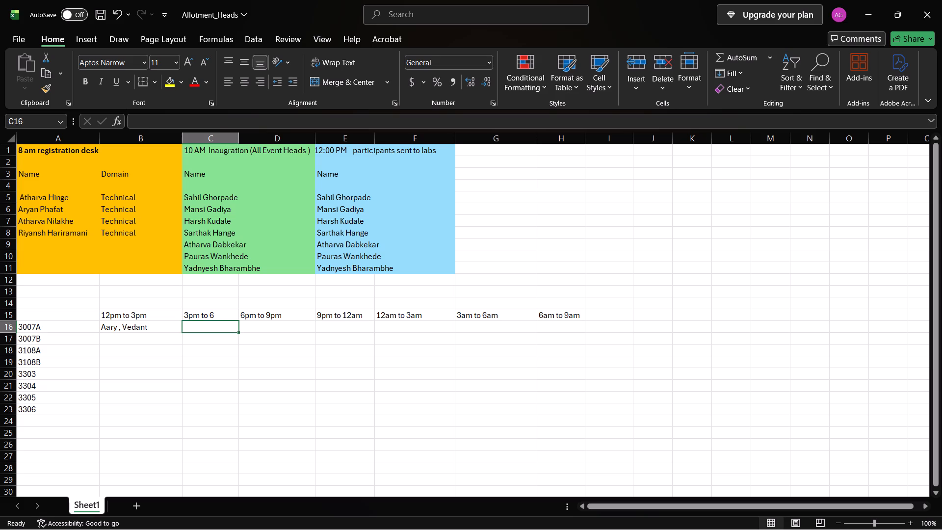
pyautogui.click(118, 337)
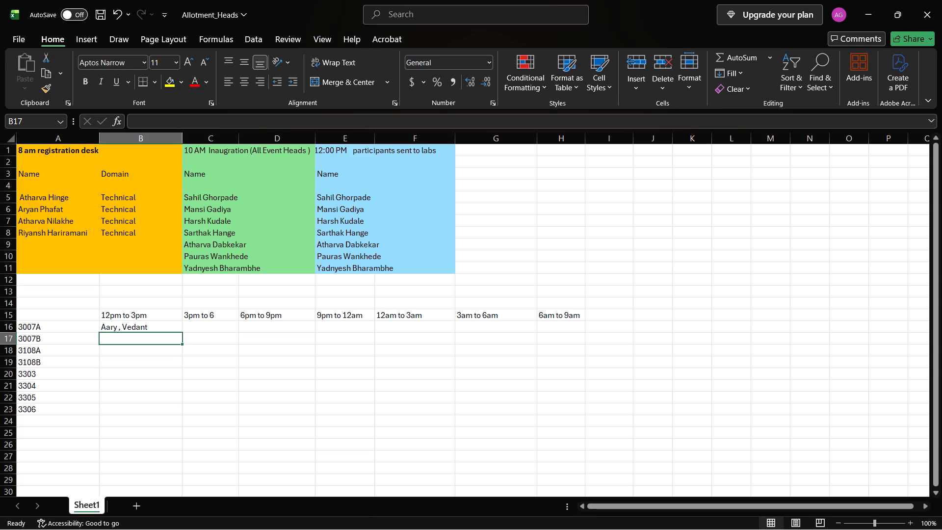
pyautogui.write('Ritu')
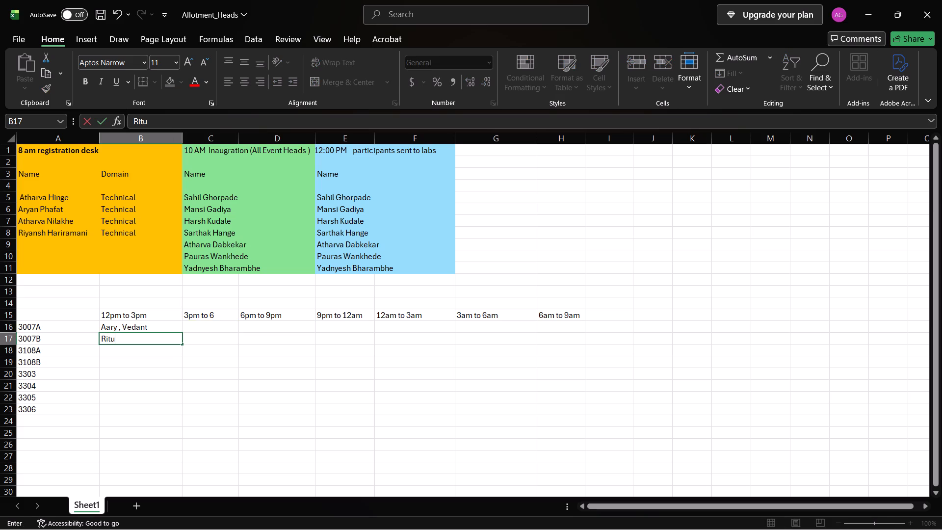
pyautogui.press(',')
pyautogui.write('Vi')
pyautogui.write('vek')
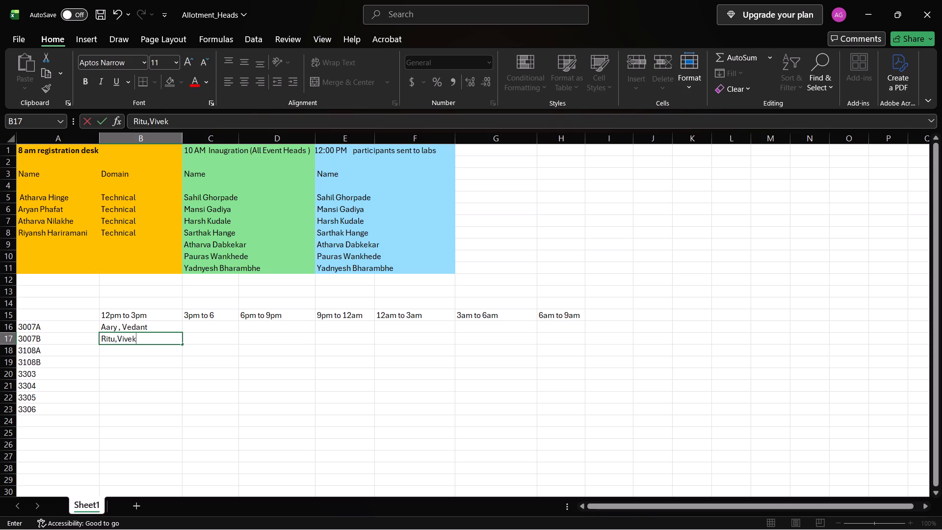
pyautogui.click(131, 353)
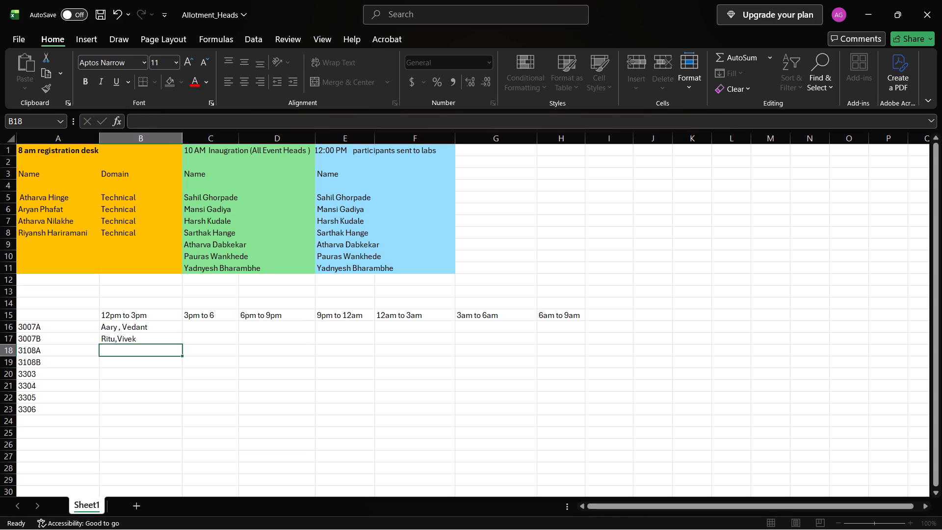
# Extend the second name in room 3007B's 12pm to 3pm entry so the cell reads "Ritu,Vivekshil".
pyautogui.click(144, 340)
pyautogui.doubleClick(144, 340)
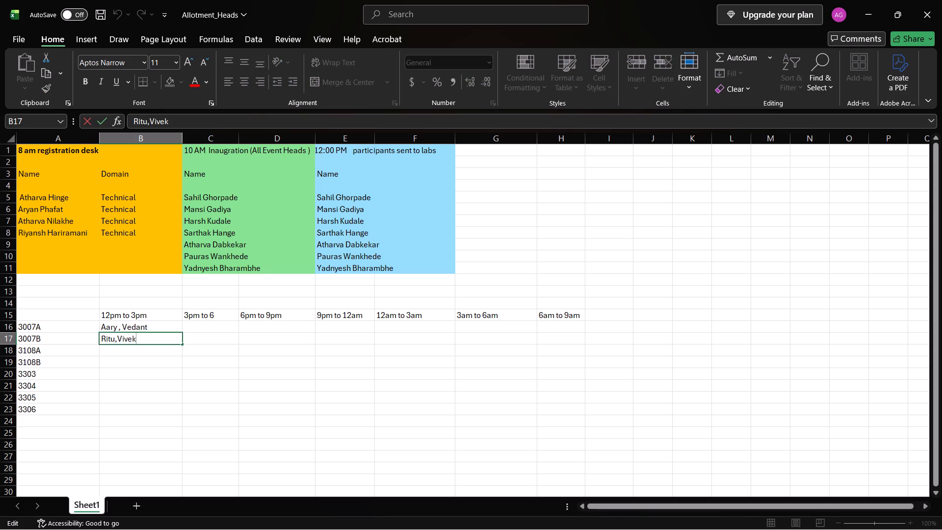
pyautogui.write('sh')
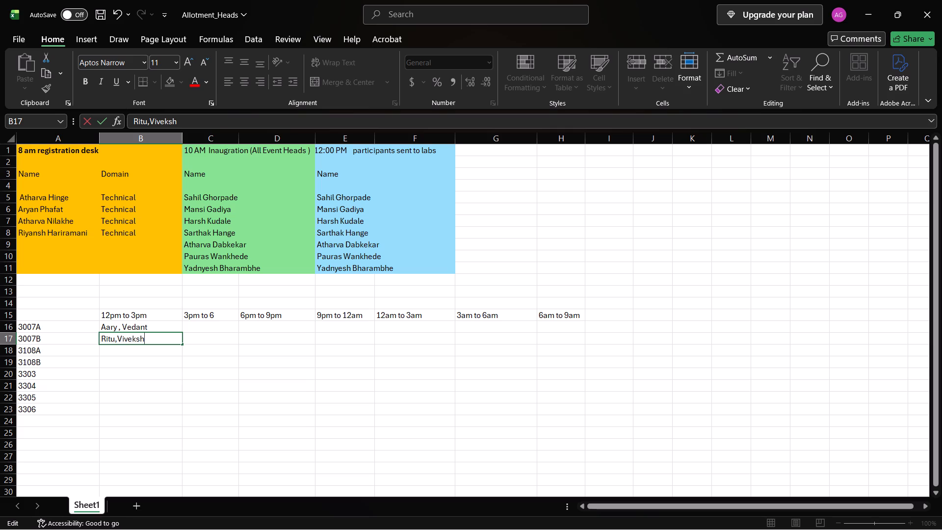
pyautogui.write('il')
pyautogui.click(143, 349)
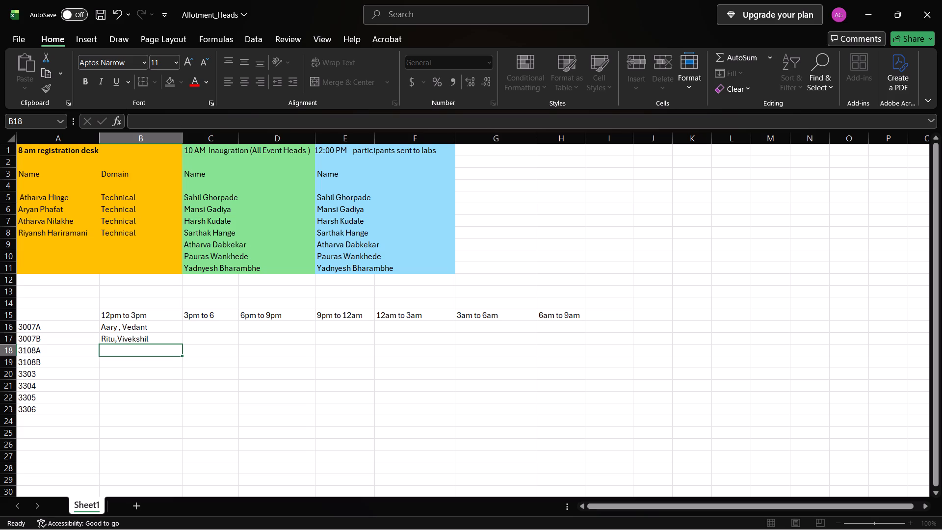
# Assign "Shravani,Ajit" to room 3108A in the 12pm to 3pm slot, cell B18.
pyautogui.write('Shravani')
pyautogui.write(',Ajit')
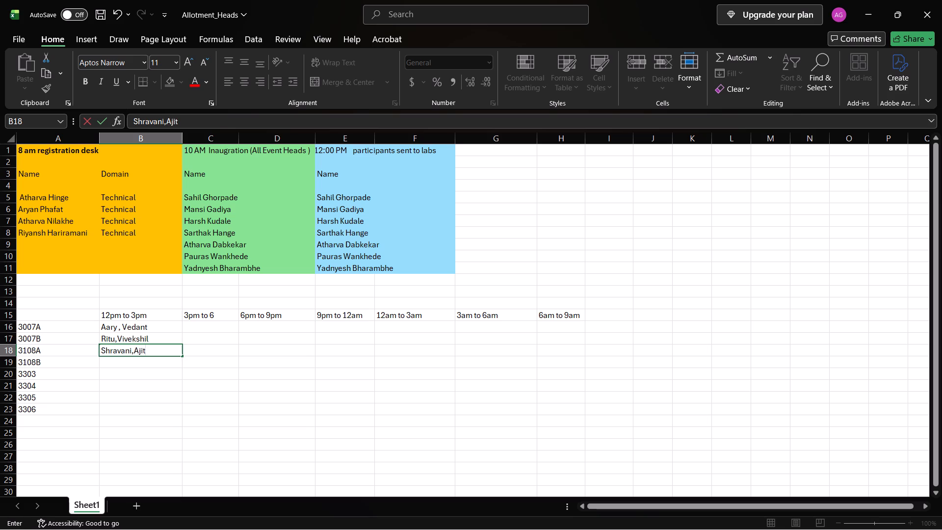
pyautogui.click(139, 363)
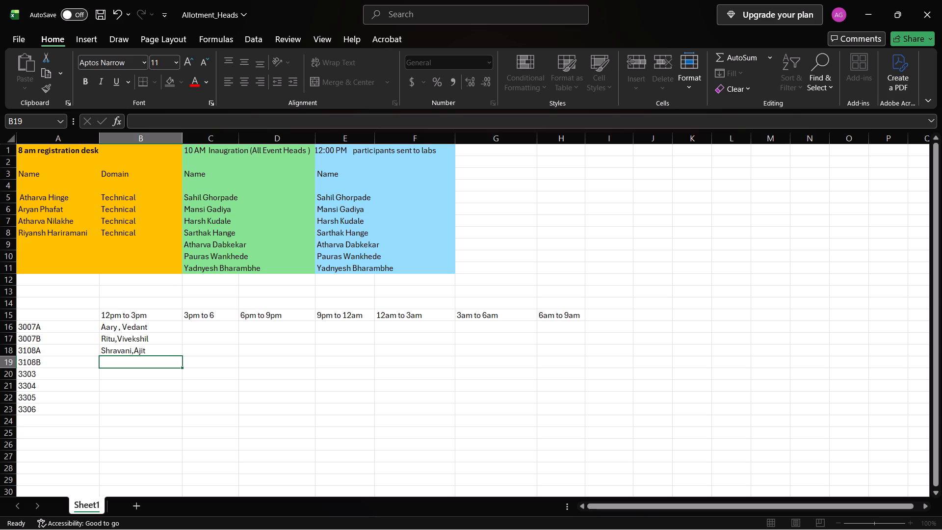
# Replace the second name in room 3108A's 12pm to 3pm entry with Swapnil, so it reads "Shravani,Swapnil".
pyautogui.click(144, 350)
pyautogui.click(144, 350)
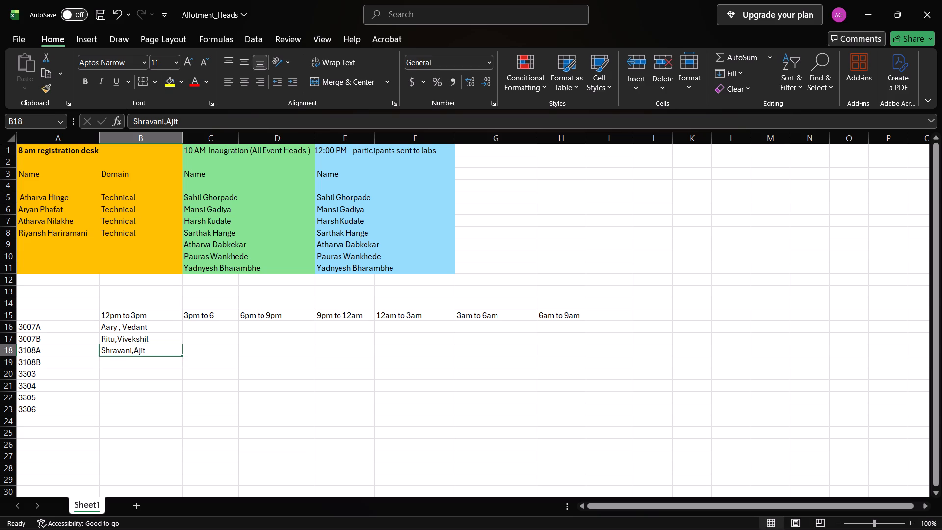
pyautogui.doubleClick(145, 351)
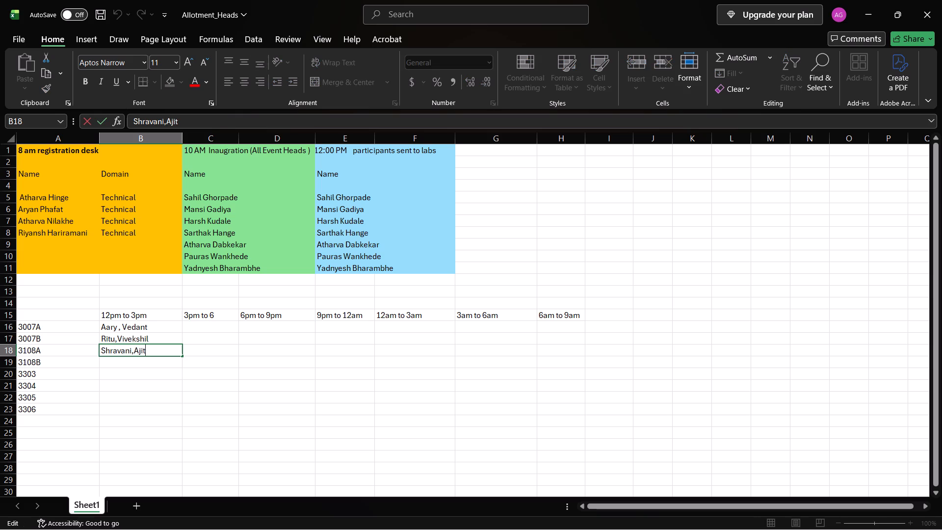
pyautogui.press('BackSpace')
pyautogui.press('BackSpace')
pyautogui.press('BackSpace')
pyautogui.press('BackSpace')
pyautogui.write('Swa')
pyautogui.write('pn')
pyautogui.write('il')
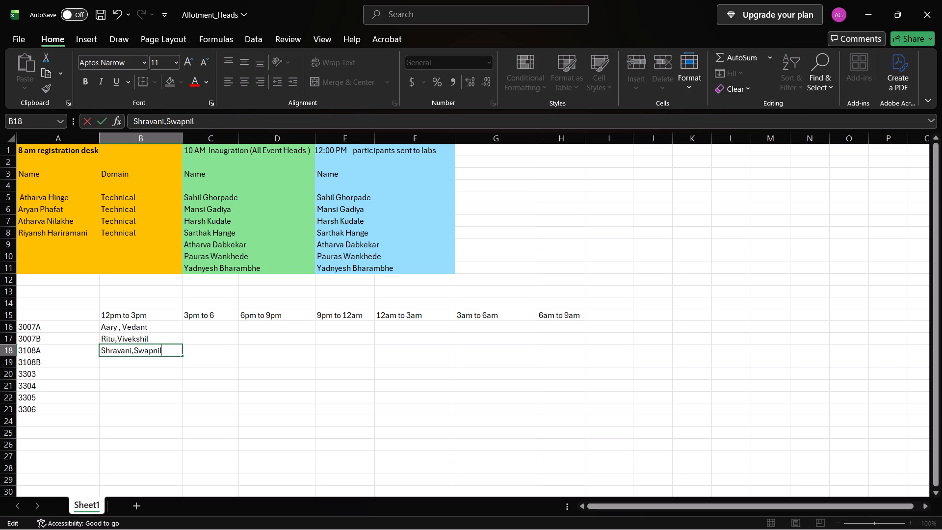
pyautogui.click(149, 359)
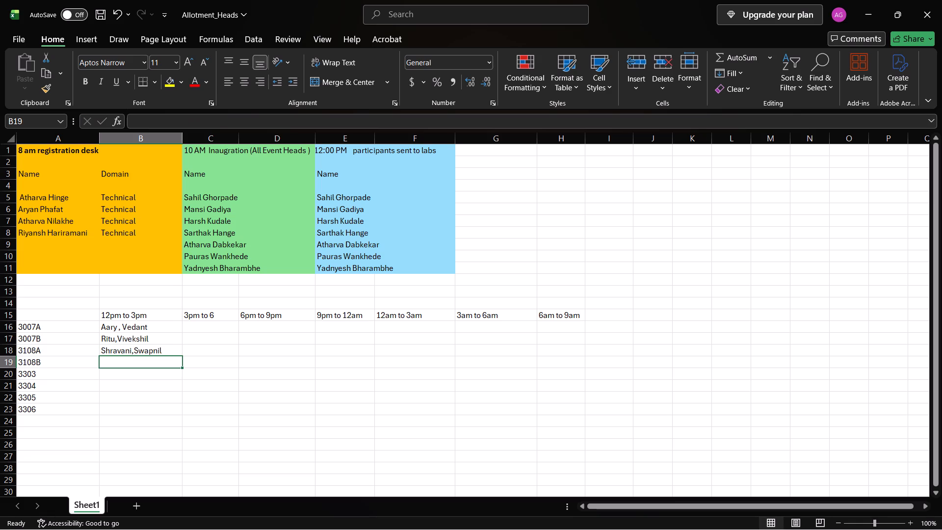
# Assign "Ajit,Aditya" to room 3108B in the 12pm to 3pm slot, cell B19.
pyautogui.write('Ajit')
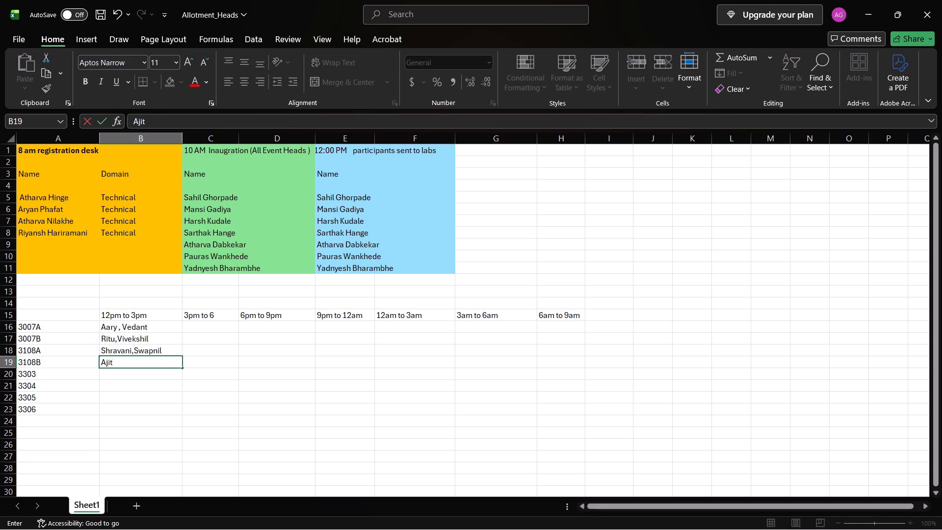
pyautogui.press(',')
pyautogui.write('Aditya')
pyautogui.click(149, 371)
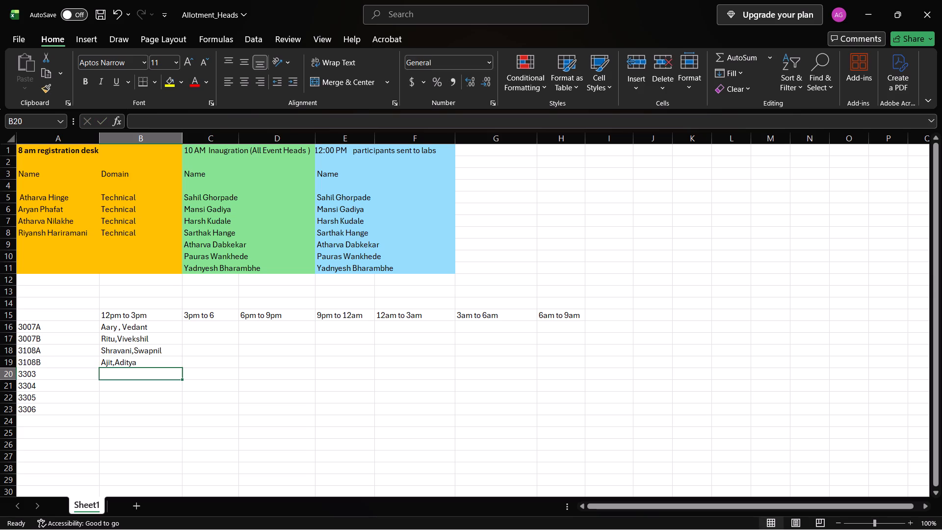
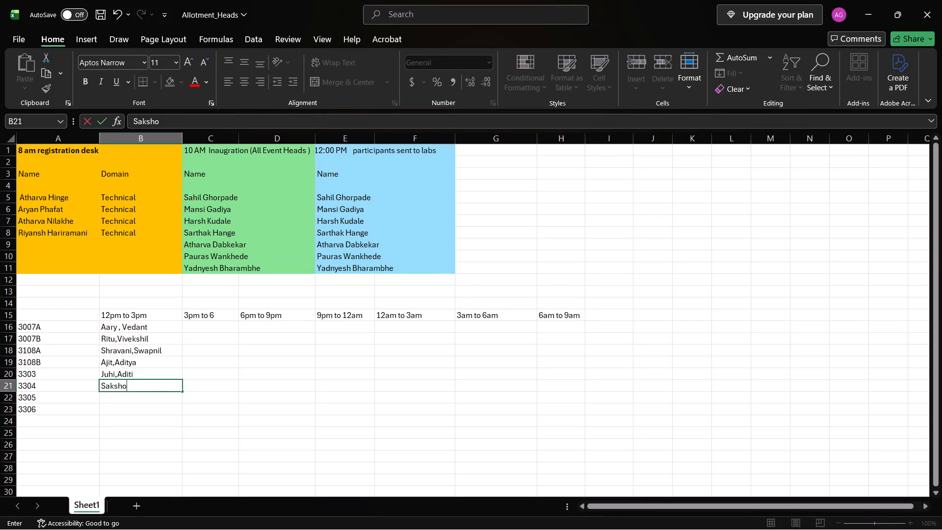
# Correct and complete room 3304's 12pm to 3pm entry in cell B21 so it reads "Sakshi,Raj".
pyautogui.press('BackSpace')
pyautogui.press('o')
pyautogui.press('BackSpace')
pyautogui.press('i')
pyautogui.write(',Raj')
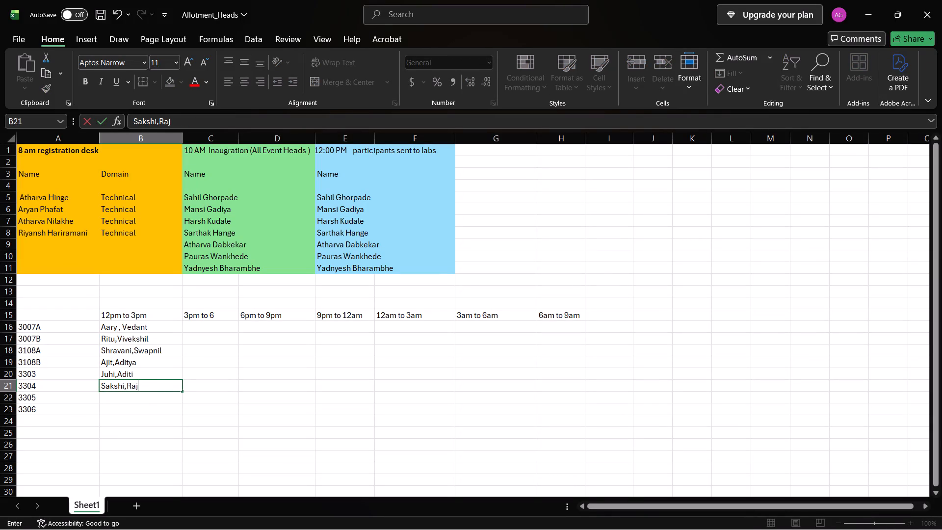
# Assign "Nakul,Sarthak" to room 3305 in the 12pm to 3pm slot, cell B22.
pyautogui.click(144, 402)
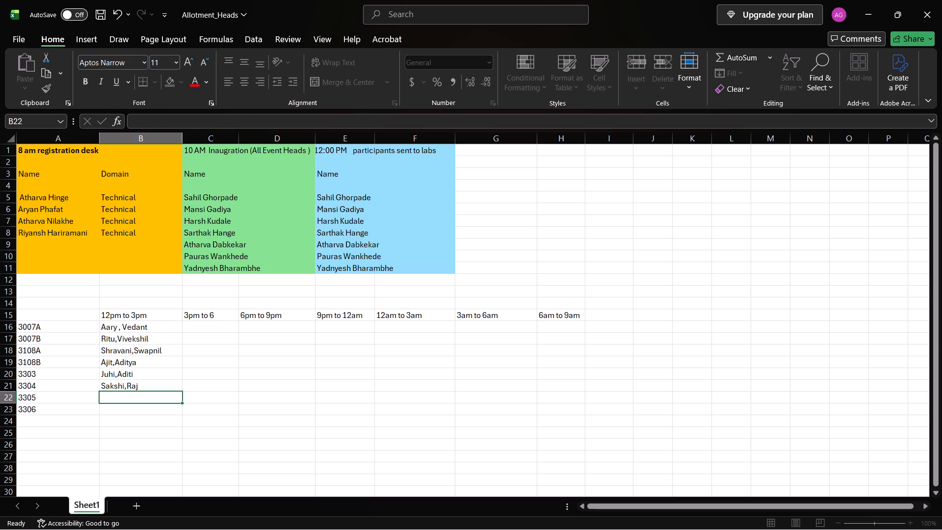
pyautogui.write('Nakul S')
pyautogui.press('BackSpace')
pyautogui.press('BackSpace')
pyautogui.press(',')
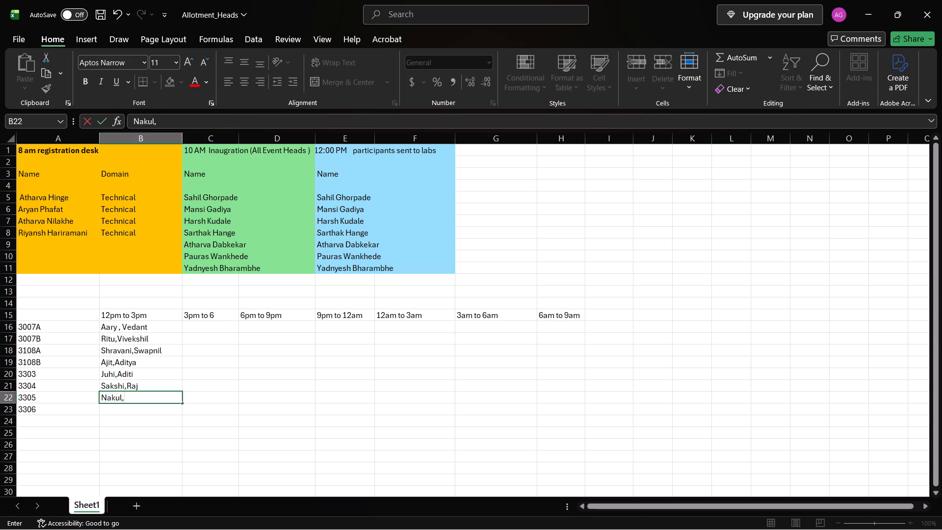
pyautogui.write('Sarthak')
# Assign "Nitish,Riyansh" to room 3306 in the 12pm to 3pm slot, cell B23.
pyautogui.click(144, 412)
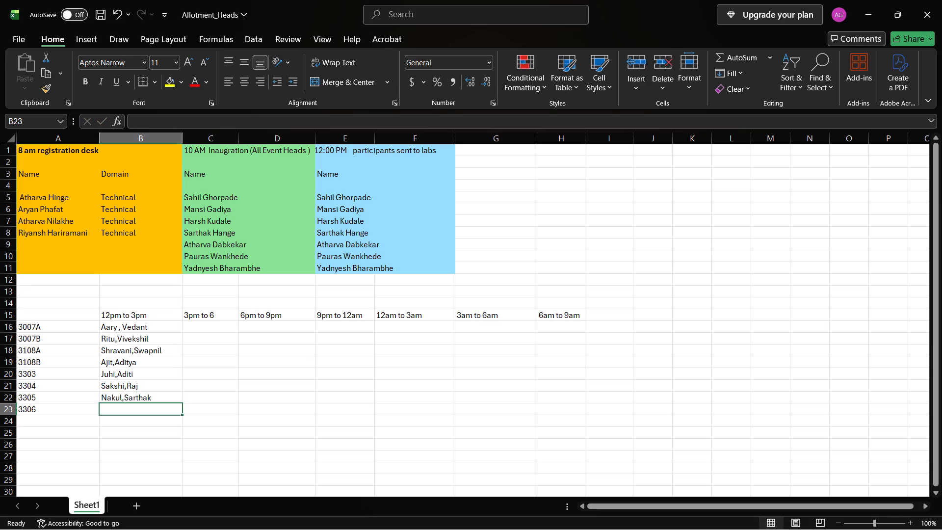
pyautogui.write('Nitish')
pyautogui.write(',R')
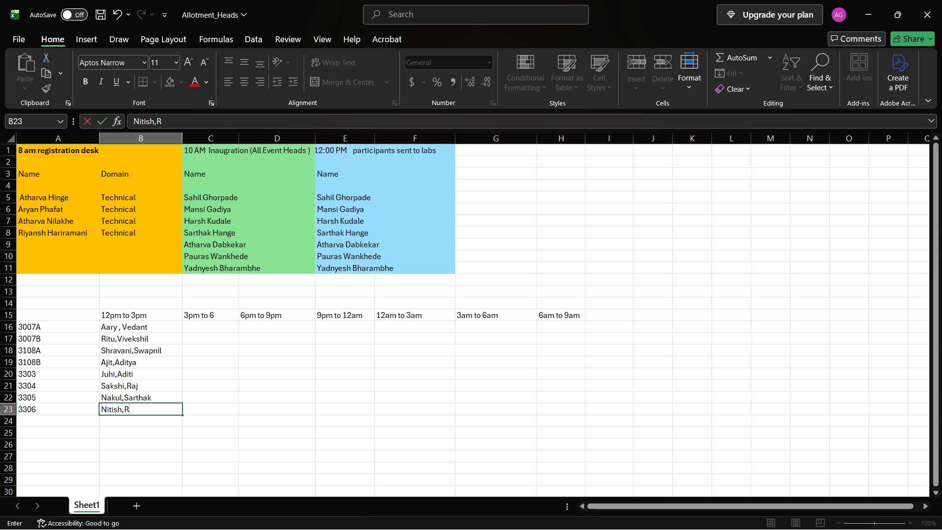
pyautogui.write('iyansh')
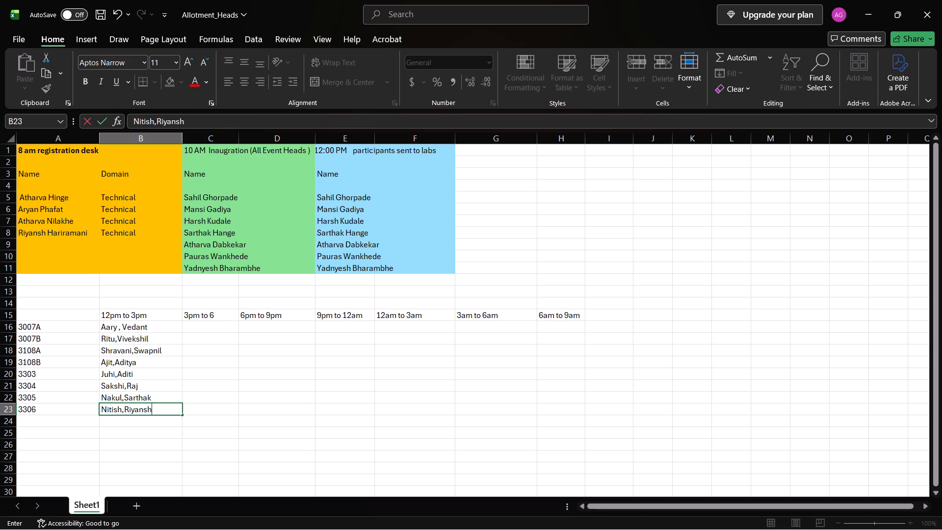
# Widen column C slightly and assign "Sanyogita,Rohan" to room 3007A in the 3pm to 6 slot, cell C16.
pyautogui.click(215, 331)
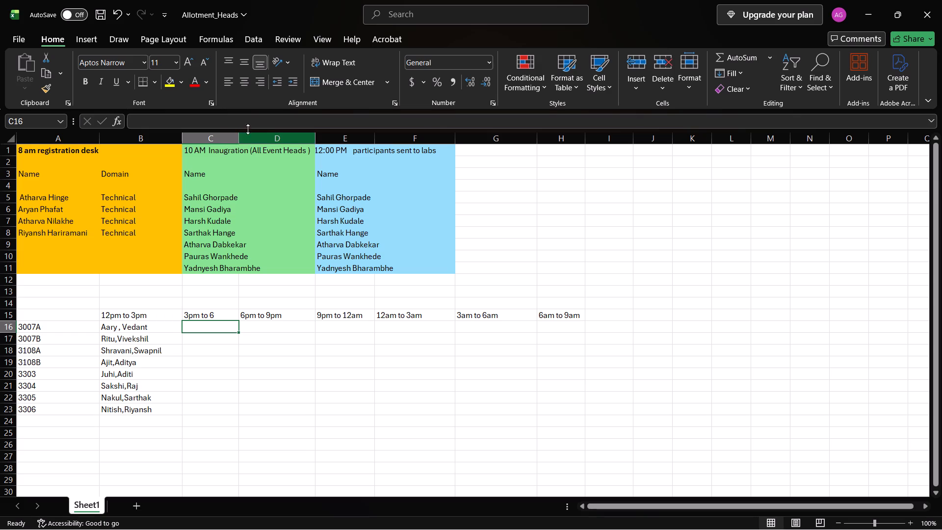
pyautogui.moveTo(237, 137); pyautogui.dragTo(251, 132)
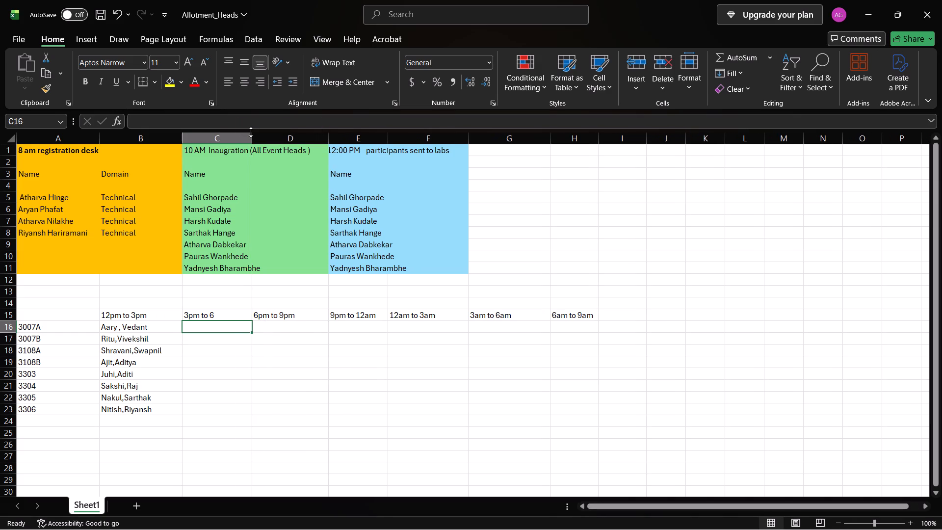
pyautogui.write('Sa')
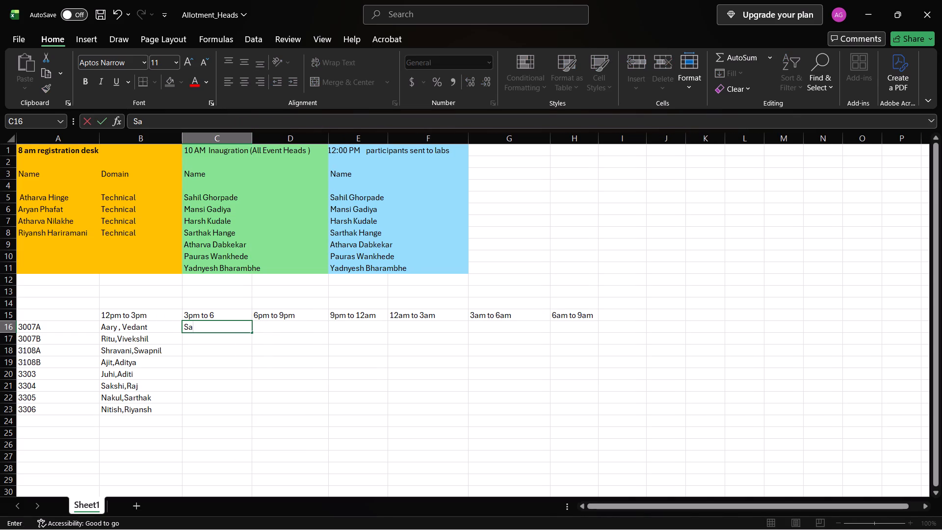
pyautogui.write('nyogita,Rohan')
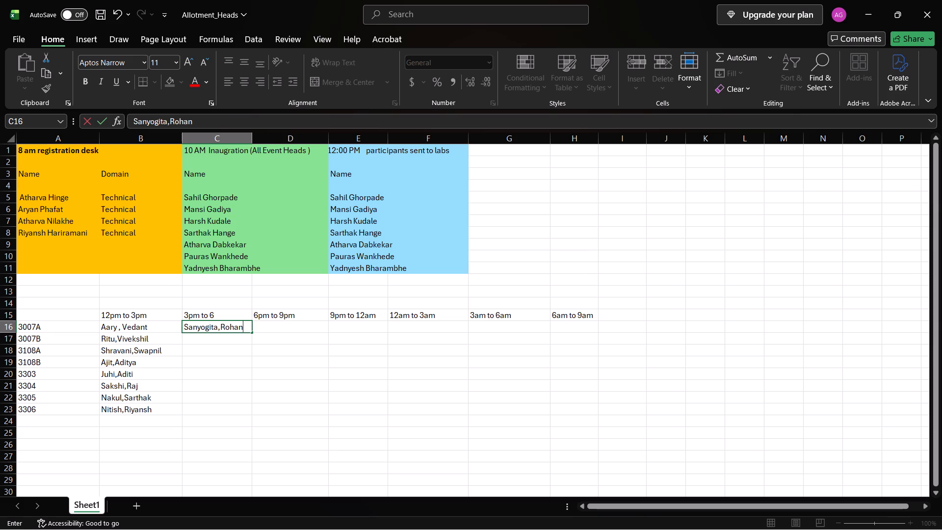
# Assign "Parth,Yadnyesh" to room 3007B in the 3pm to 6 slot, cell C17.
pyautogui.click(207, 339)
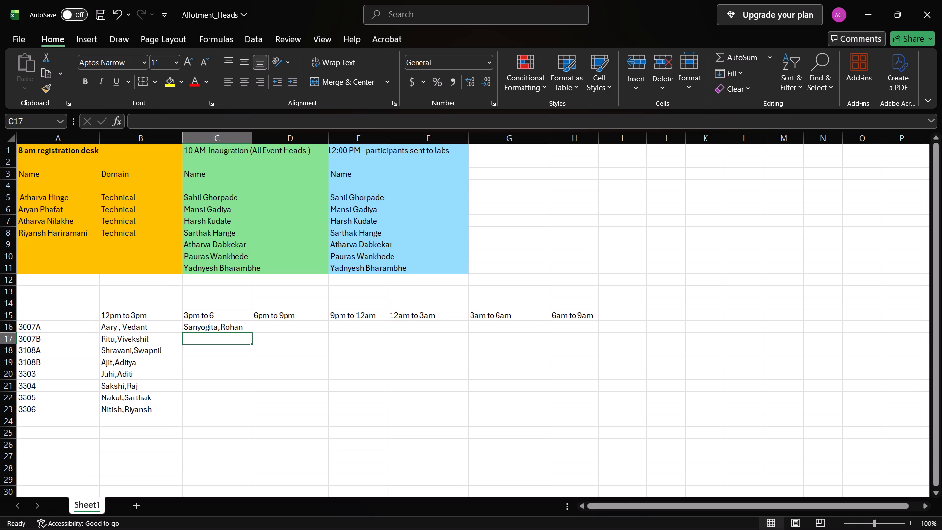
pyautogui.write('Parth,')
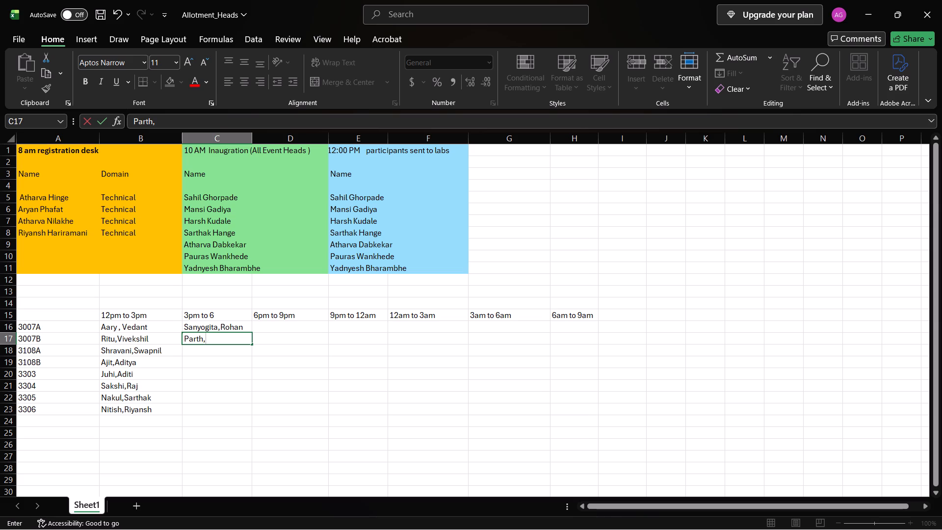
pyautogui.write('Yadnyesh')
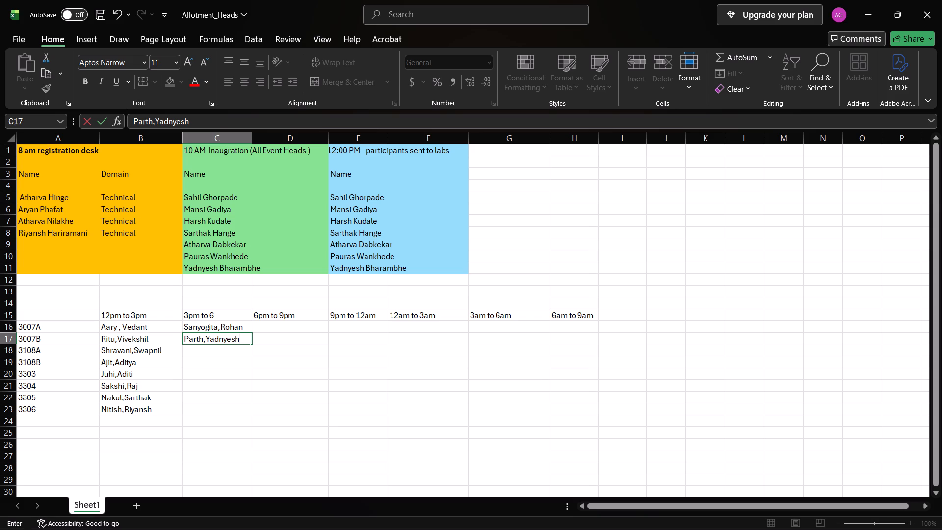
# Assign the Atharva listed in A7, including his surname, and Suraj to room 3108A in the 3pm to 6 slot, cell C18, separated by a comma.
pyautogui.click(208, 350)
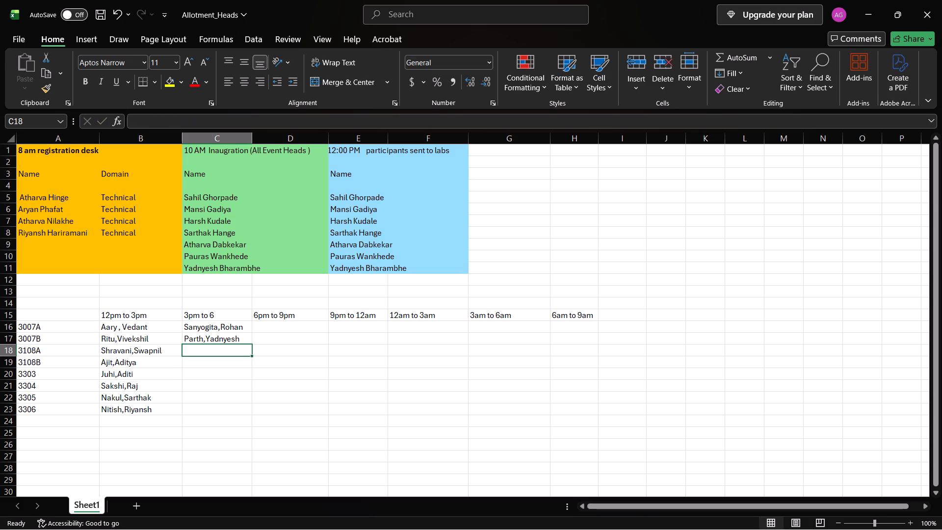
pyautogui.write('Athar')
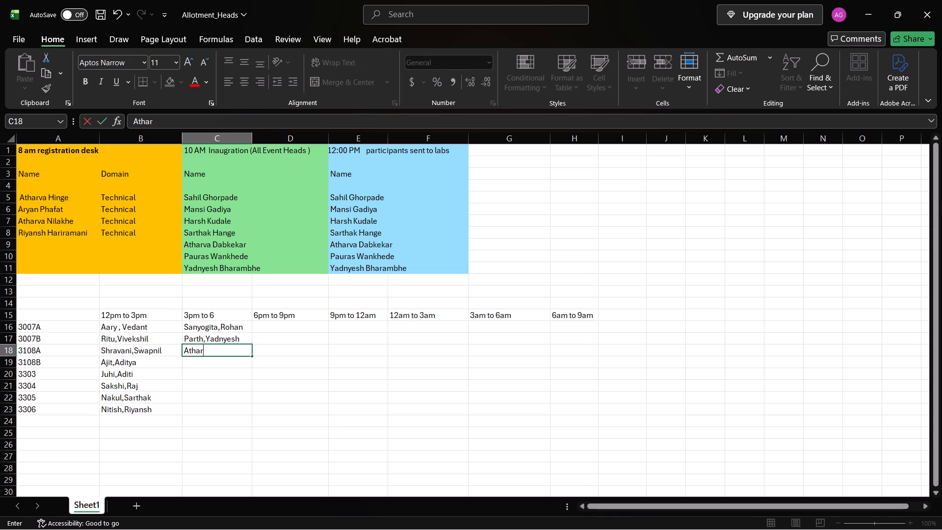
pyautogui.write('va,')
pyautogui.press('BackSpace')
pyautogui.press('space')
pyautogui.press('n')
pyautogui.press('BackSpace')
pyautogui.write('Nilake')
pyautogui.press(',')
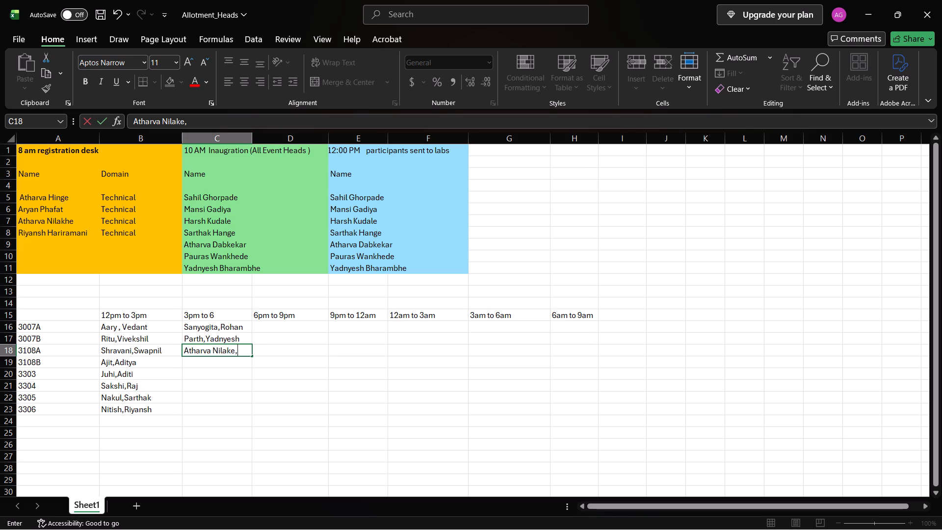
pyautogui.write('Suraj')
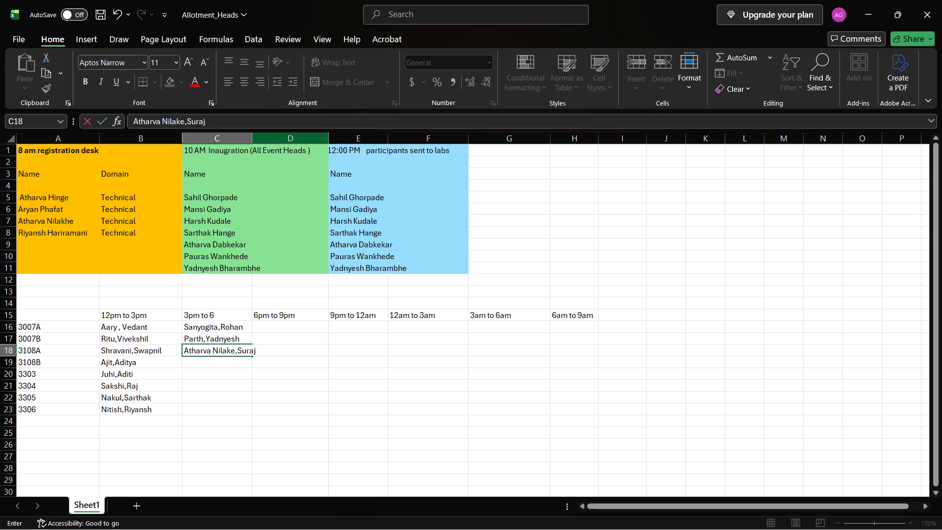
pyautogui.click(283, 340)
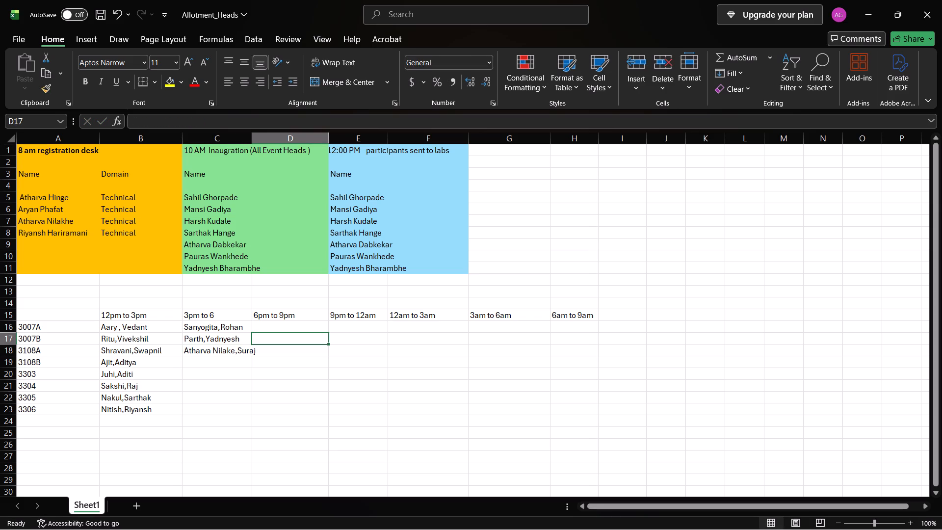
pyautogui.click(209, 363)
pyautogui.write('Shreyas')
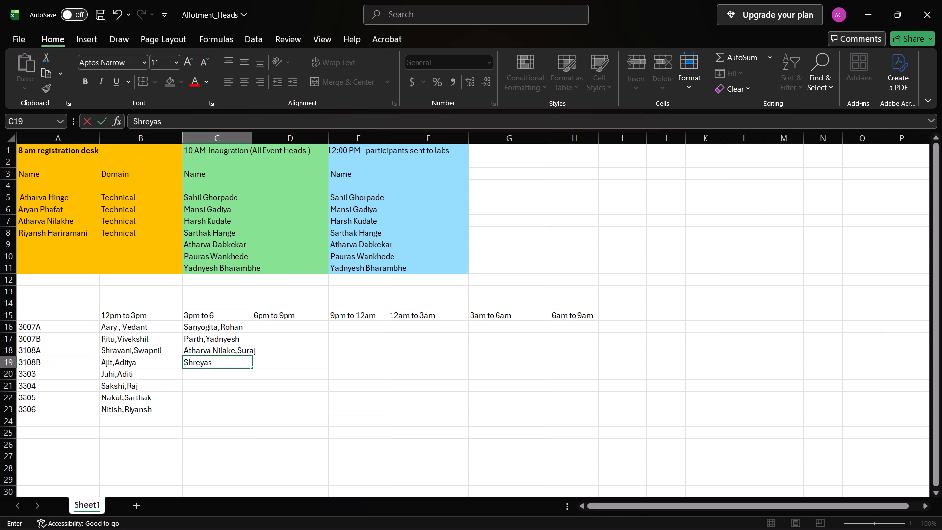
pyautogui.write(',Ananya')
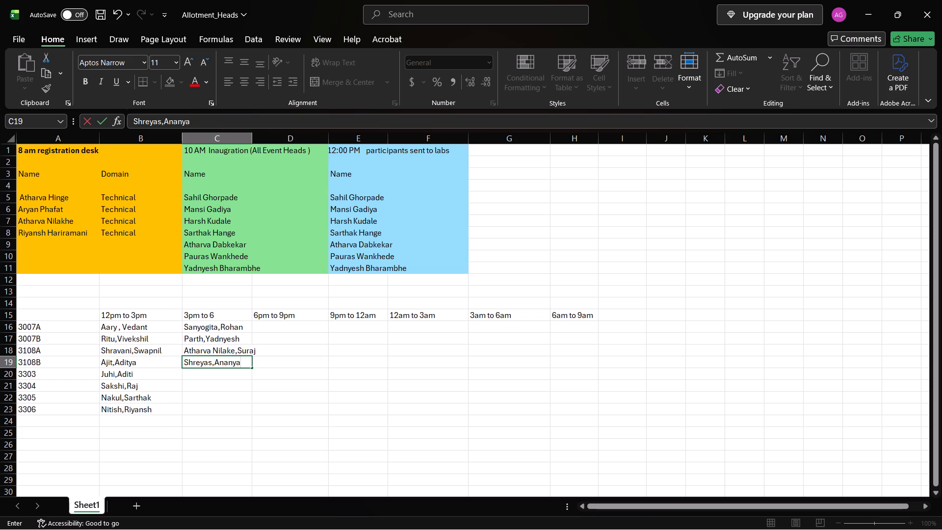
pyautogui.click(210, 360)
pyautogui.press('Right')
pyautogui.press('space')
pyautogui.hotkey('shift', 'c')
pyautogui.click(212, 375)
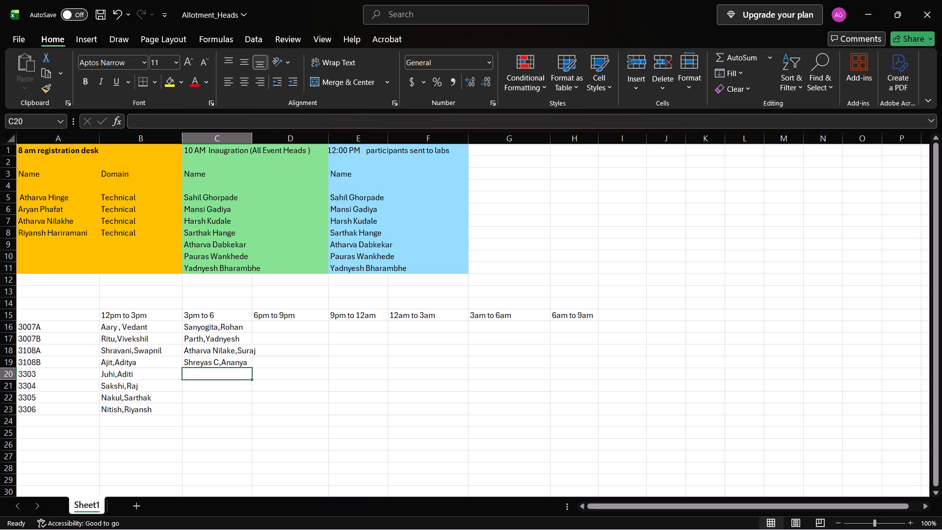
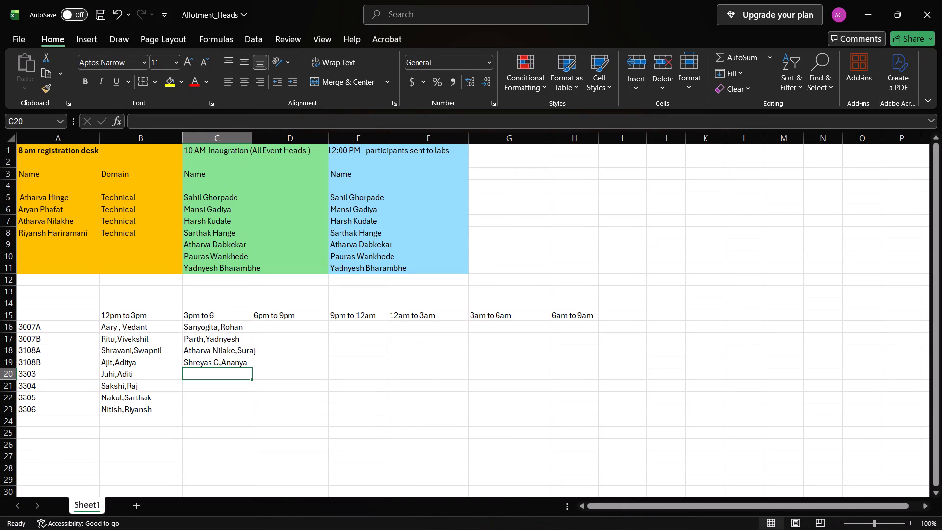
pyautogui.click(210, 361)
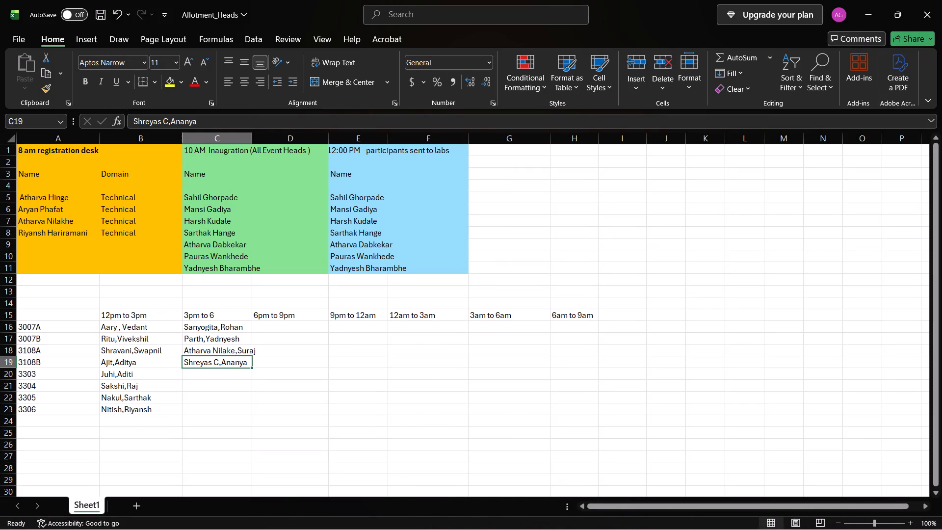
pyautogui.click(210, 361)
pyautogui.press('Right')
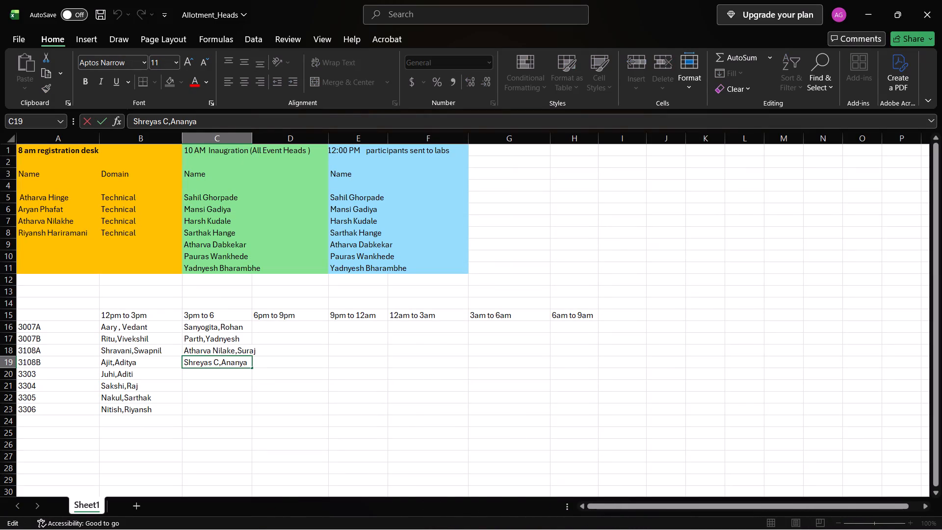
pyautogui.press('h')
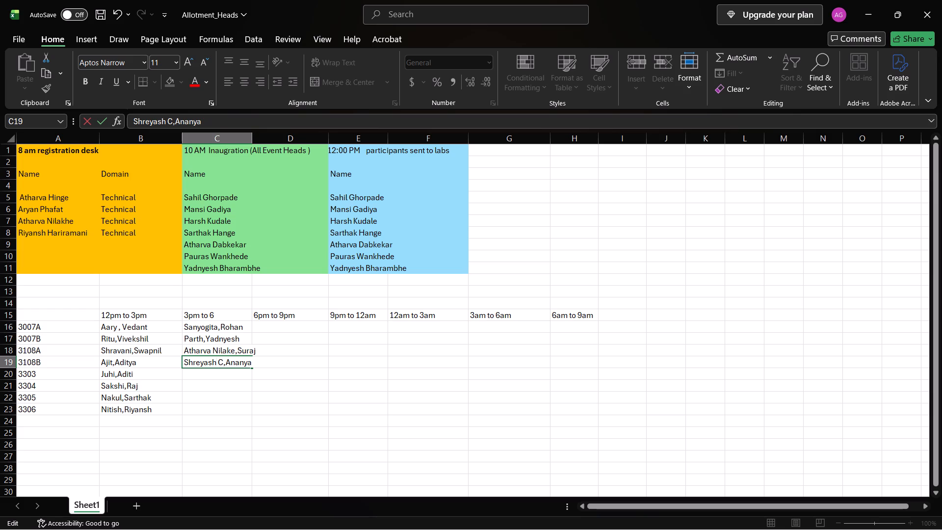
# Widen columns C and D together slightly so the longest 3pm to 6 entry fits within column C.
pyautogui.click(252, 139)
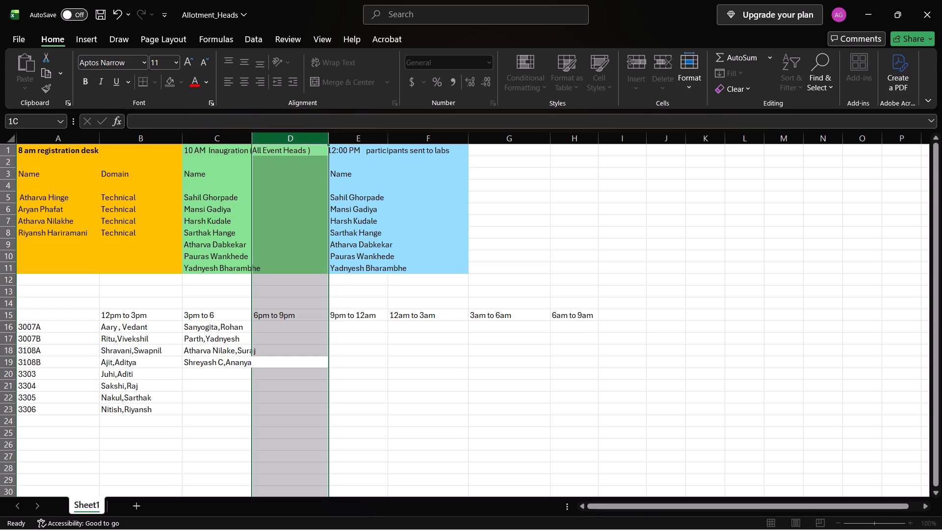
pyautogui.click(249, 137)
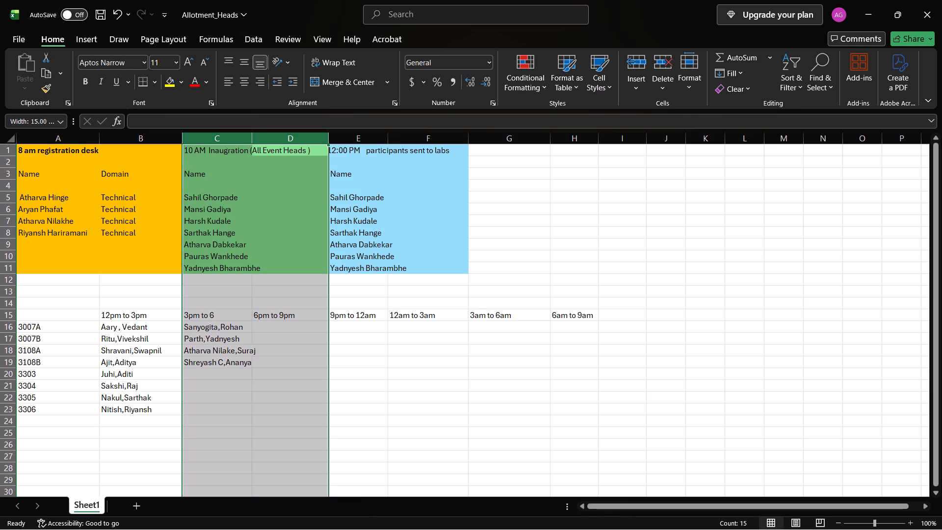
pyautogui.moveTo(252, 137); pyautogui.dragTo(261, 137)
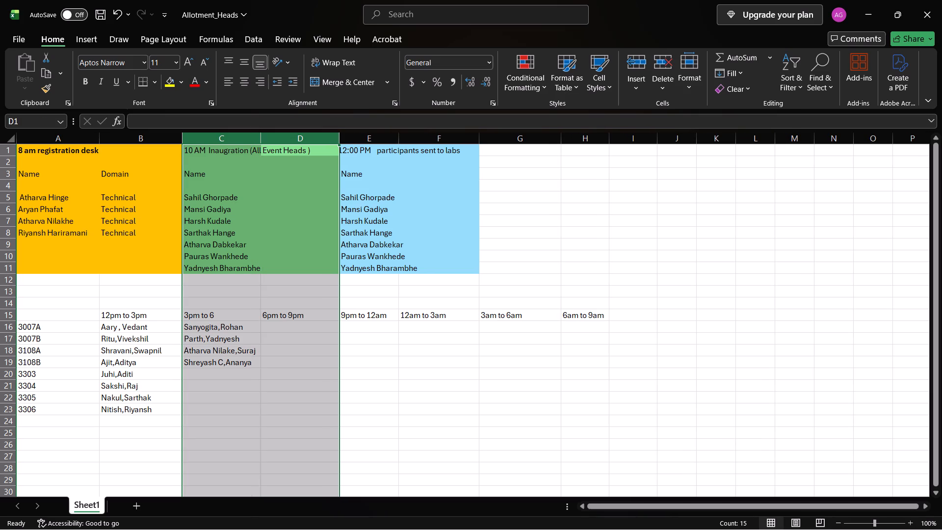
pyautogui.click(516, 473)
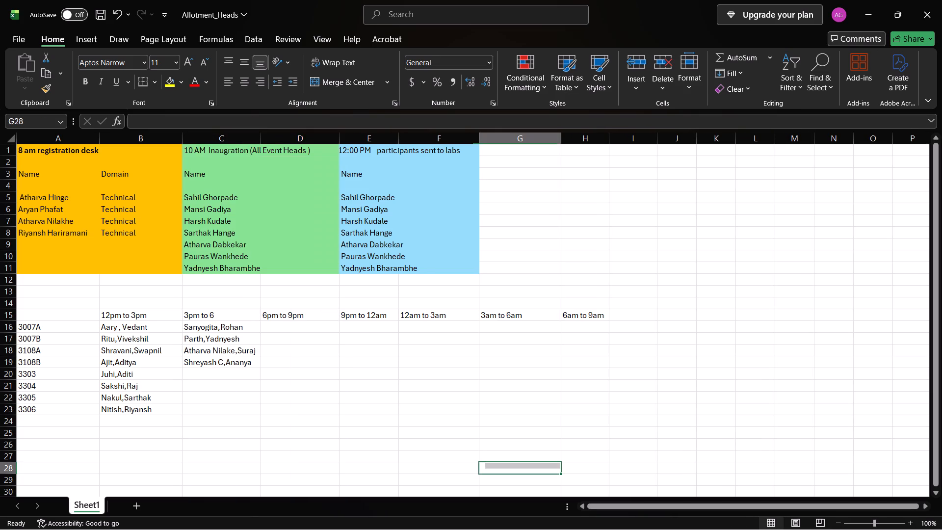
# Assign "Saloni,Nitish" to room 3303 in the 3pm to 6 slot, cell C20.
pyautogui.click(243, 374)
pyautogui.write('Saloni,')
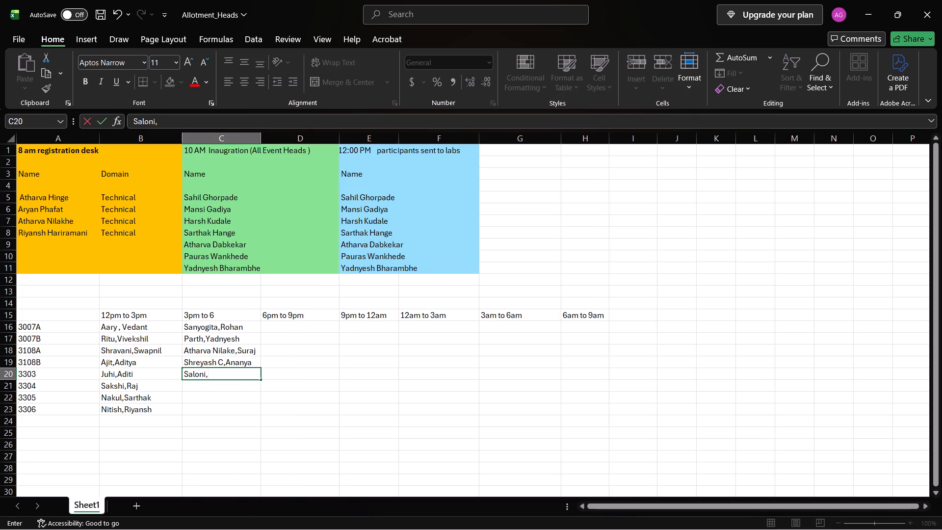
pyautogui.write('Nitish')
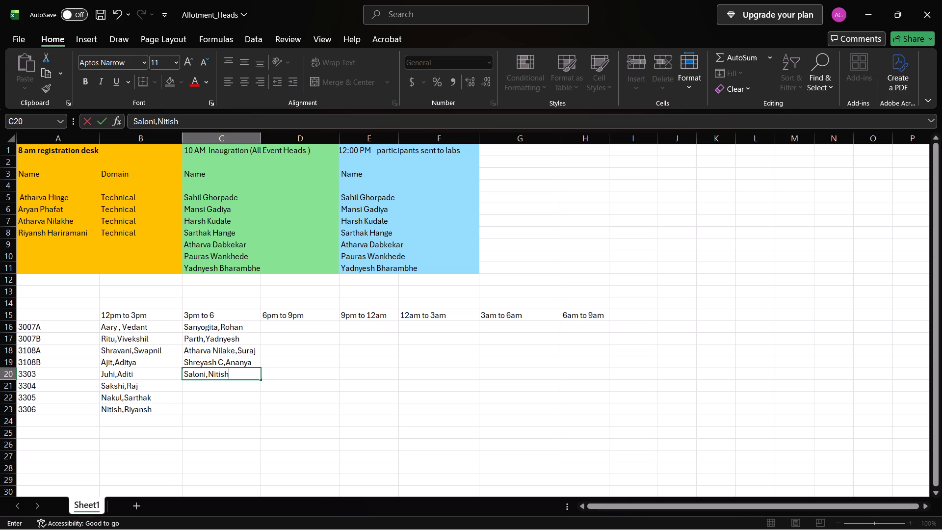
pyautogui.click(244, 387)
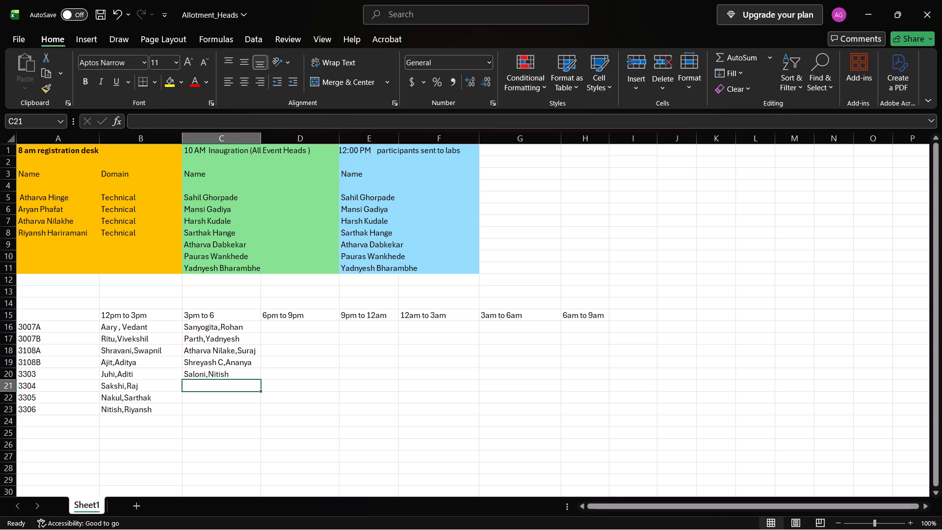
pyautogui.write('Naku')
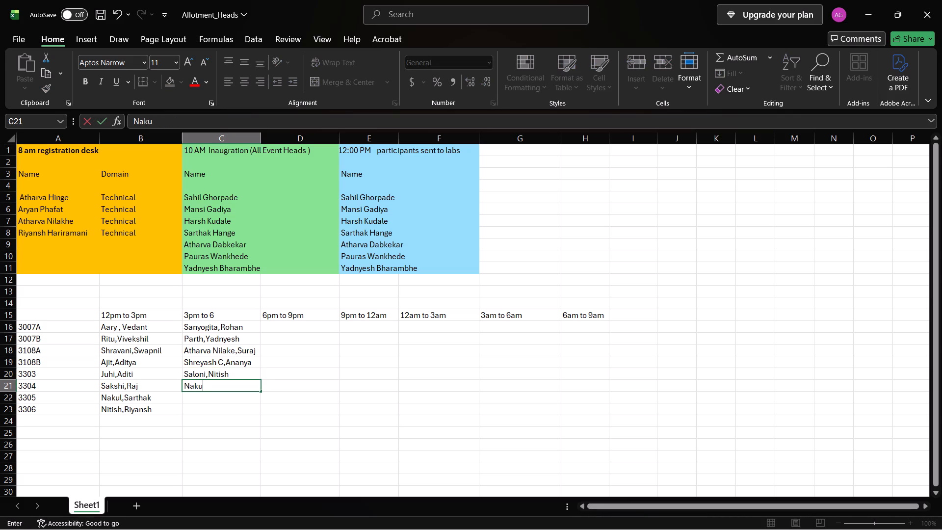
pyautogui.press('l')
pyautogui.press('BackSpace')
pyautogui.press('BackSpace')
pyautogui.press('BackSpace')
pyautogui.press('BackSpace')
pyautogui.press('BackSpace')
# Assign another Atharva, including his surname, and Ira to room 3304 in the 3pm to 6 slot, cell C21, separated by a comma.
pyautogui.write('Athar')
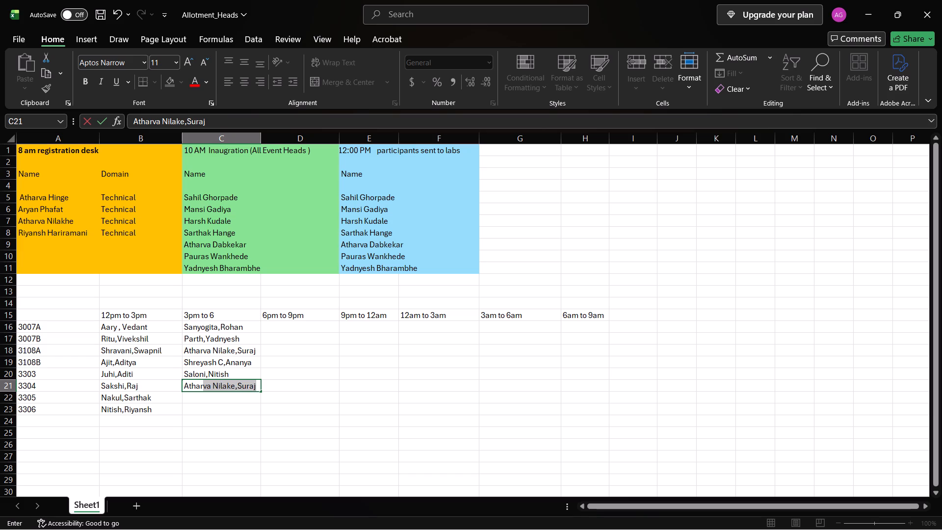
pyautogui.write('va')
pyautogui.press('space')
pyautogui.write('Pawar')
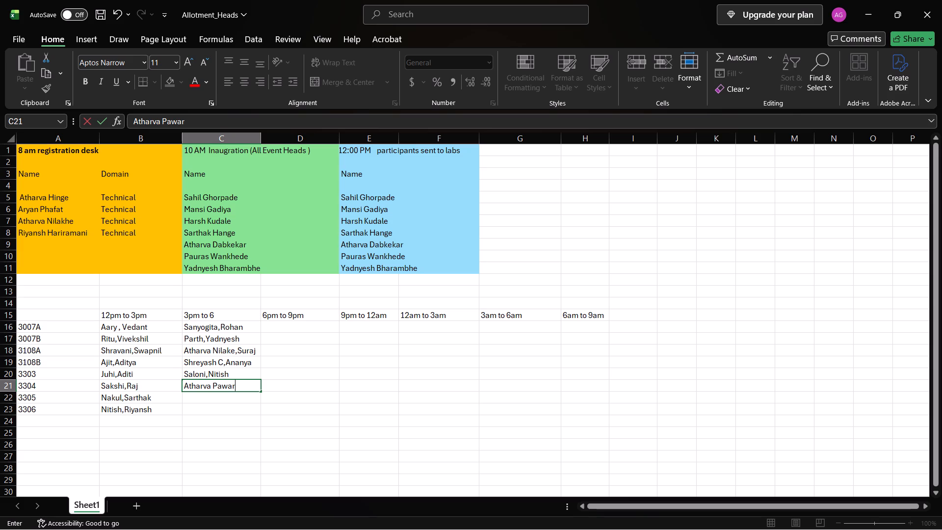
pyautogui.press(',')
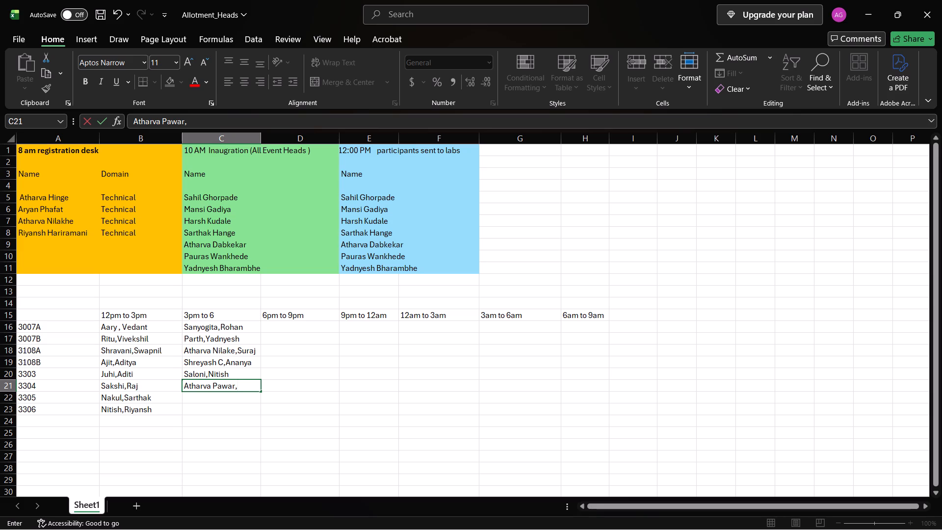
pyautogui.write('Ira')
pyautogui.click(240, 398)
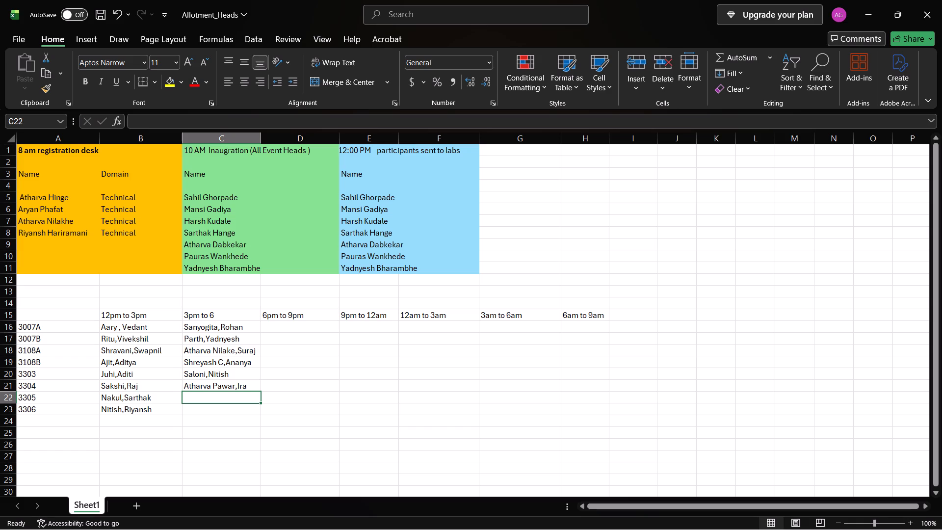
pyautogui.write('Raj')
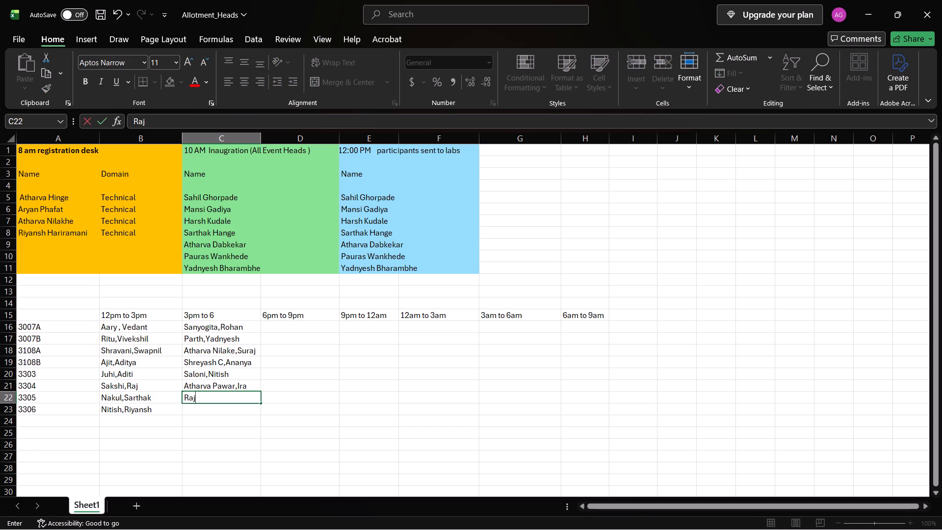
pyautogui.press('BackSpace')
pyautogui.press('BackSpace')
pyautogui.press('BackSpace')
# Assign "Mansi,Sahil" to room 3305 in the 3pm to 6 slot, cell C22.
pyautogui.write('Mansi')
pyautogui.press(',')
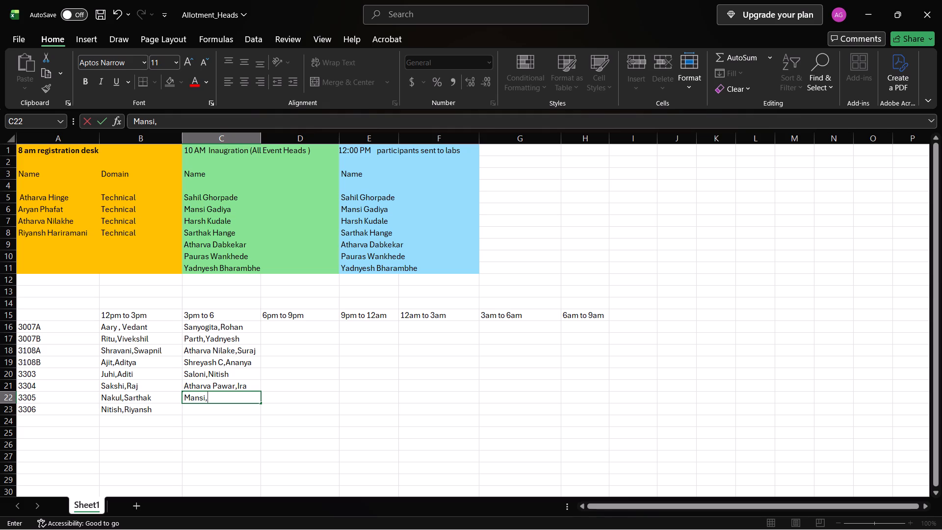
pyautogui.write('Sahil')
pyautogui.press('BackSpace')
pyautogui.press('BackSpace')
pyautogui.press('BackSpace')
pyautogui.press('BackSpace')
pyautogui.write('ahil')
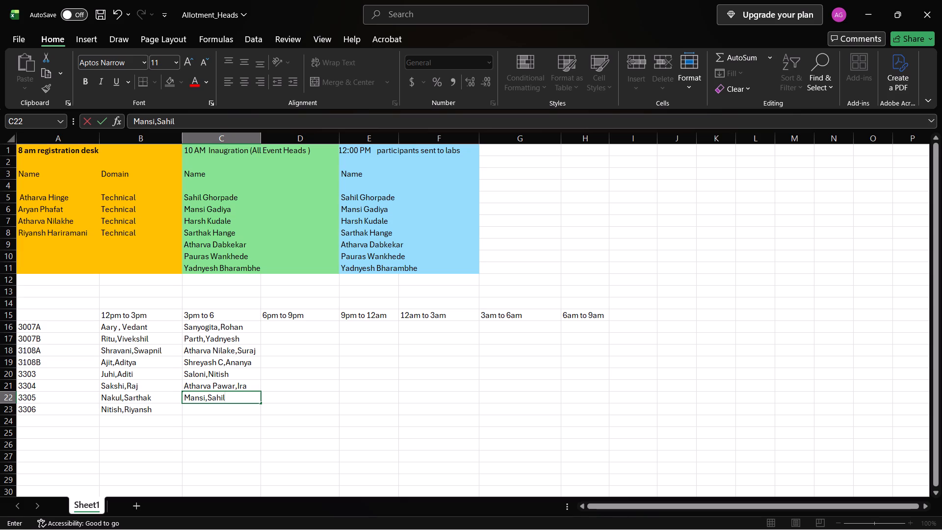
pyautogui.click(238, 411)
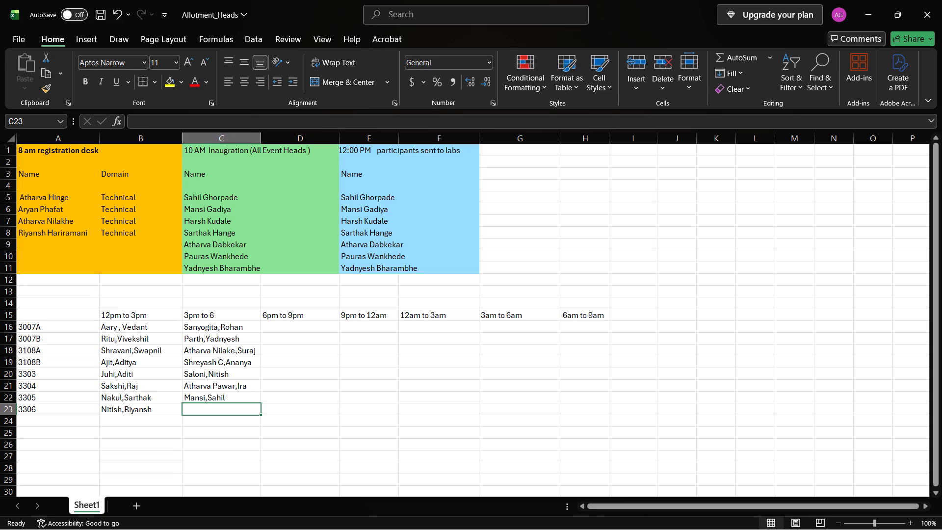
pyautogui.scroll(1, 238, 411)
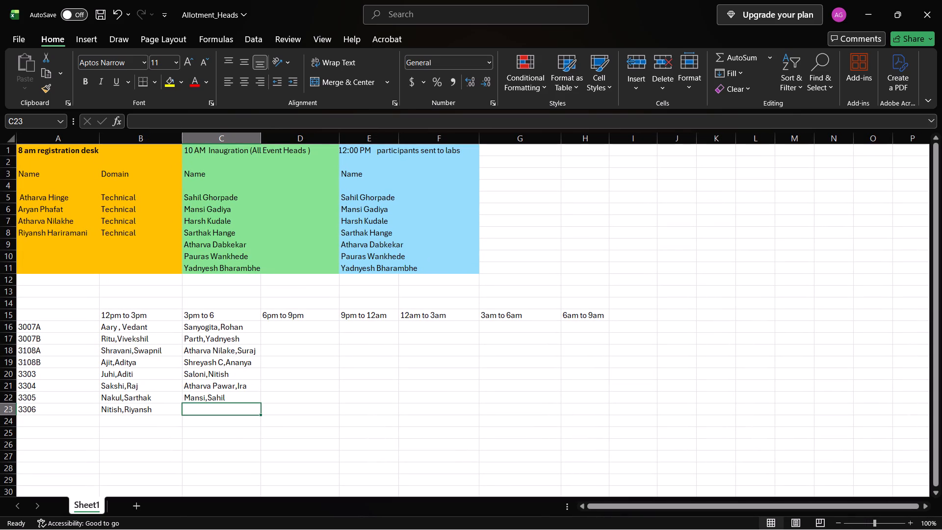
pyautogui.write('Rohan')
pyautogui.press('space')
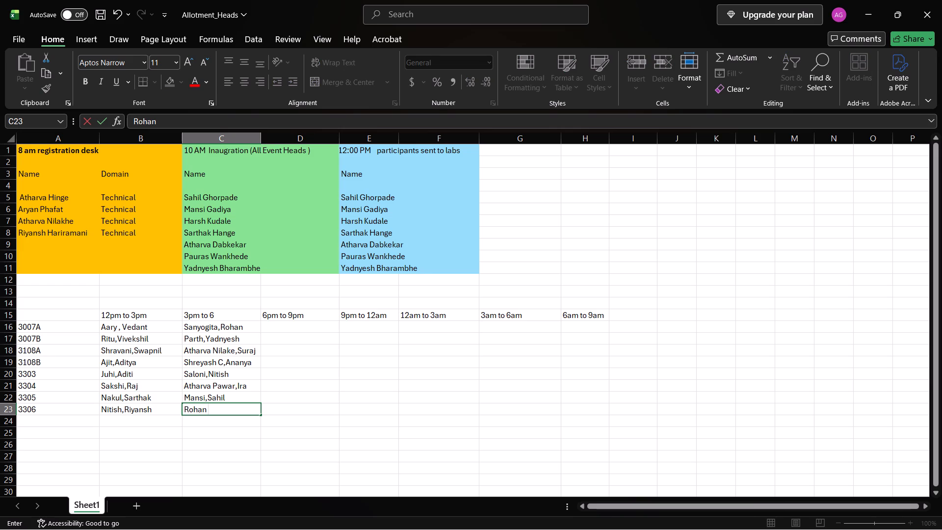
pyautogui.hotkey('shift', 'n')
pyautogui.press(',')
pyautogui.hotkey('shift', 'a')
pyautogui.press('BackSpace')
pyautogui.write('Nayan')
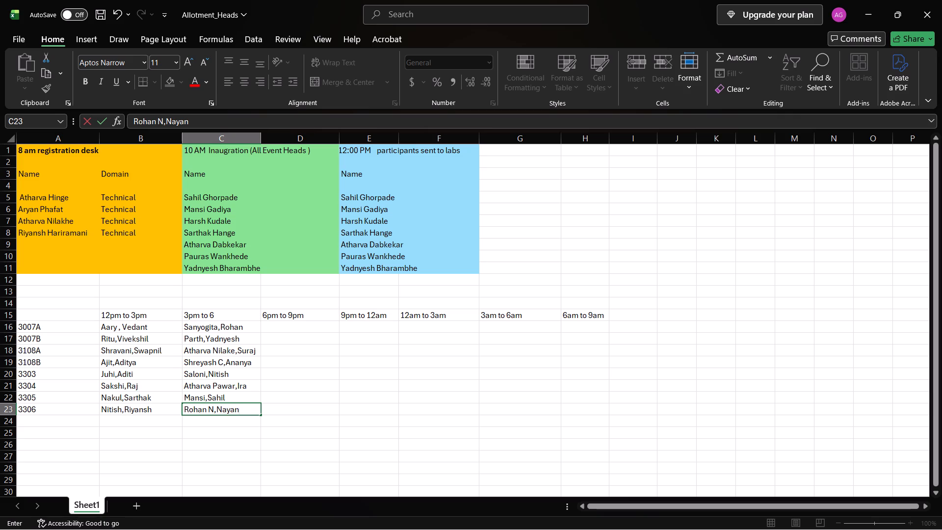
pyautogui.click(244, 330)
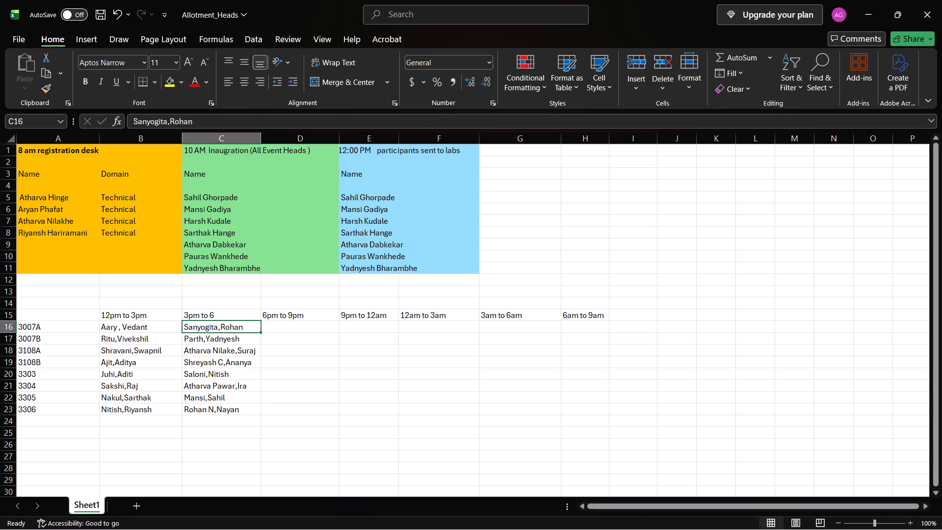
pyautogui.click(244, 330)
pyautogui.doubleClick(248, 326)
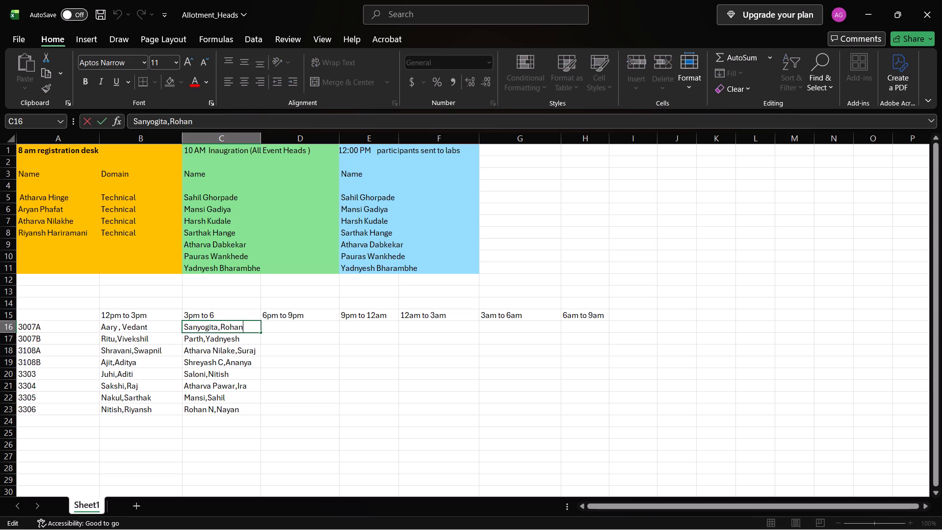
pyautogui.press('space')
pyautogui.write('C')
pyautogui.click(288, 334)
pyautogui.click(289, 328)
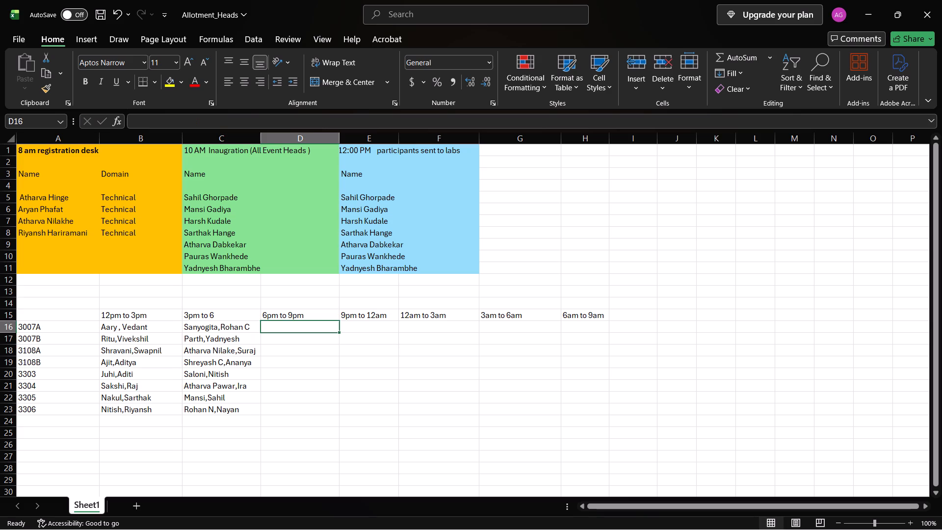
# Assign Aryan, including his surname, and Pawan to room 3007A in the 6pm to 9pm slot, cell D16, separated by a comma.
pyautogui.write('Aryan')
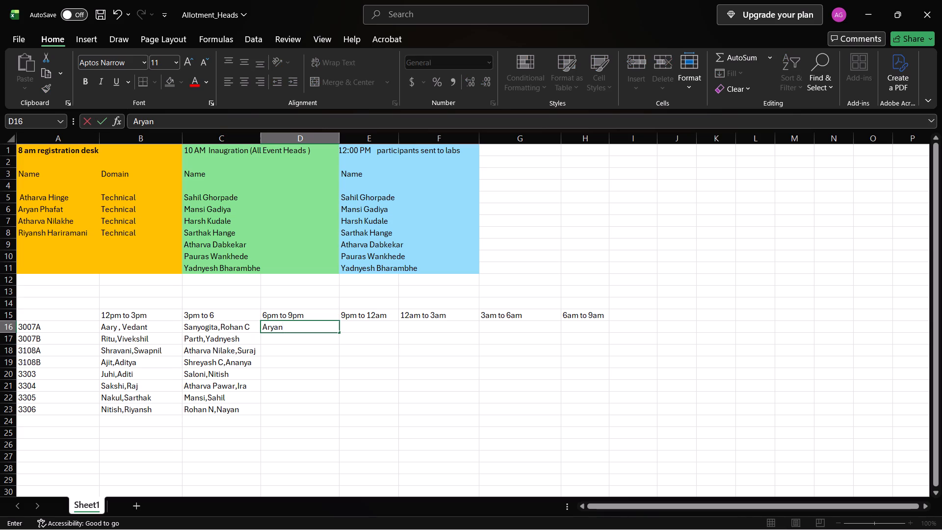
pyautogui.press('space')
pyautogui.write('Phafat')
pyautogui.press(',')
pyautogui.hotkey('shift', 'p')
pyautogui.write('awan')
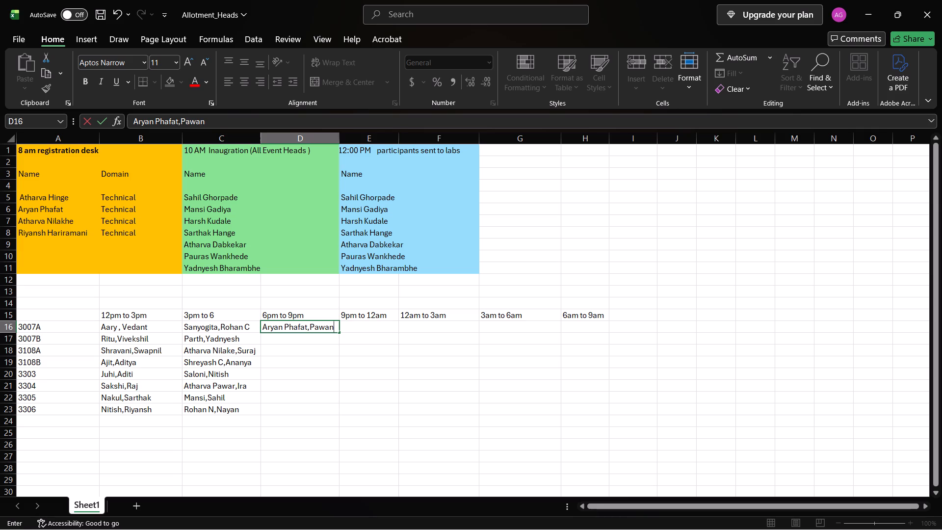
pyautogui.click(268, 344)
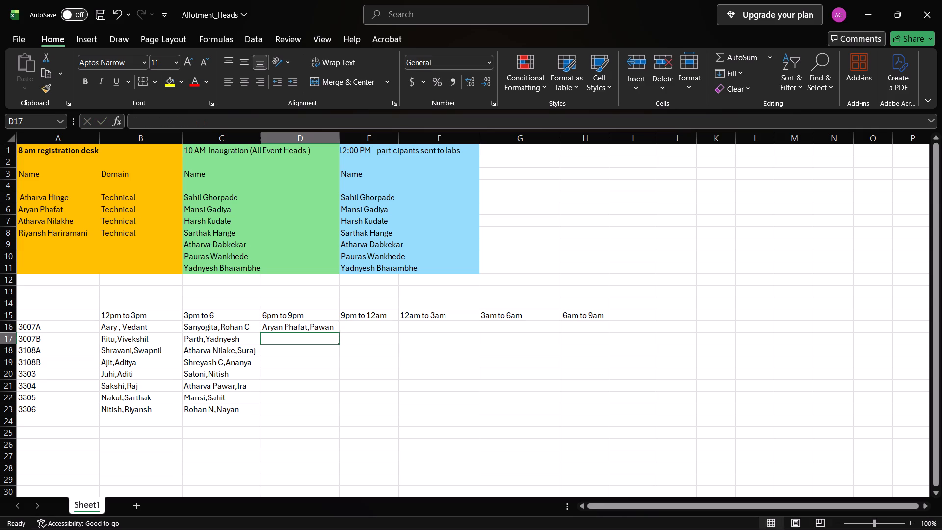
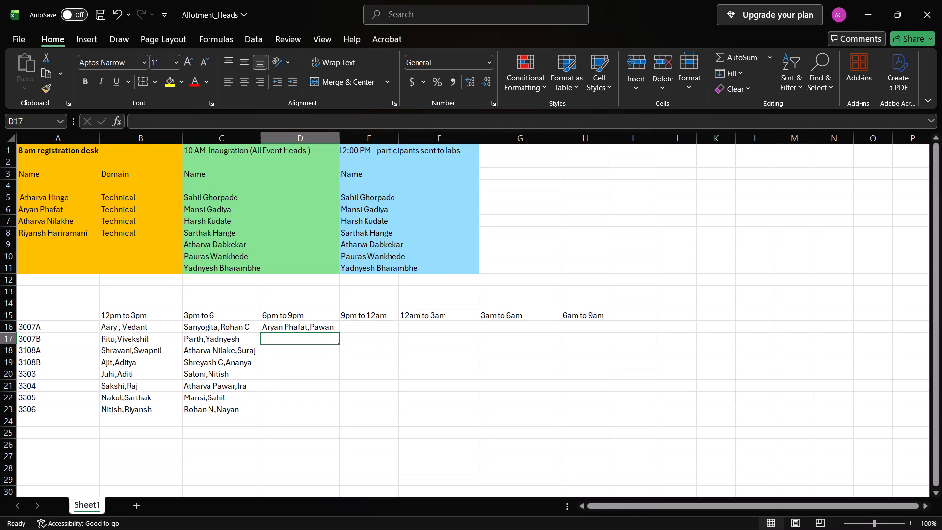
# Enter Samarth, including his surname, followed by a comma for room 3007B in the 6pm to 9pm slot, cell D17.
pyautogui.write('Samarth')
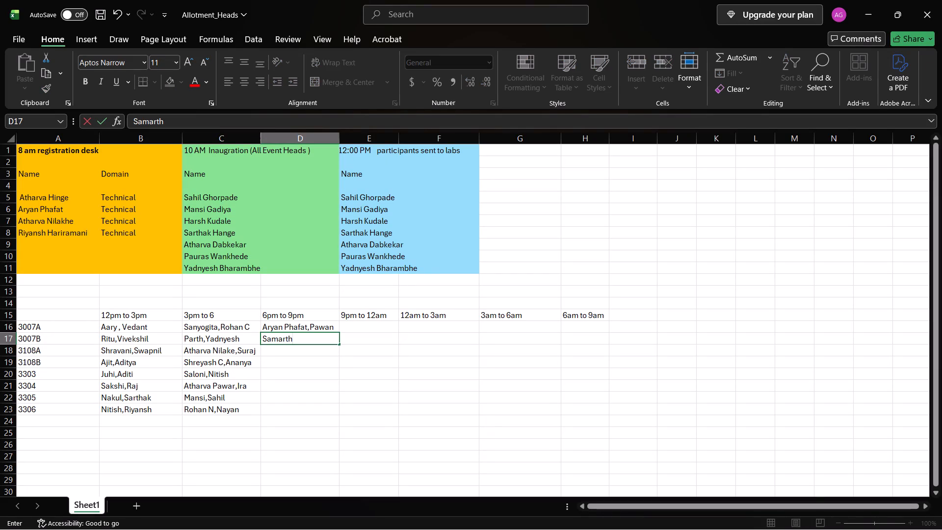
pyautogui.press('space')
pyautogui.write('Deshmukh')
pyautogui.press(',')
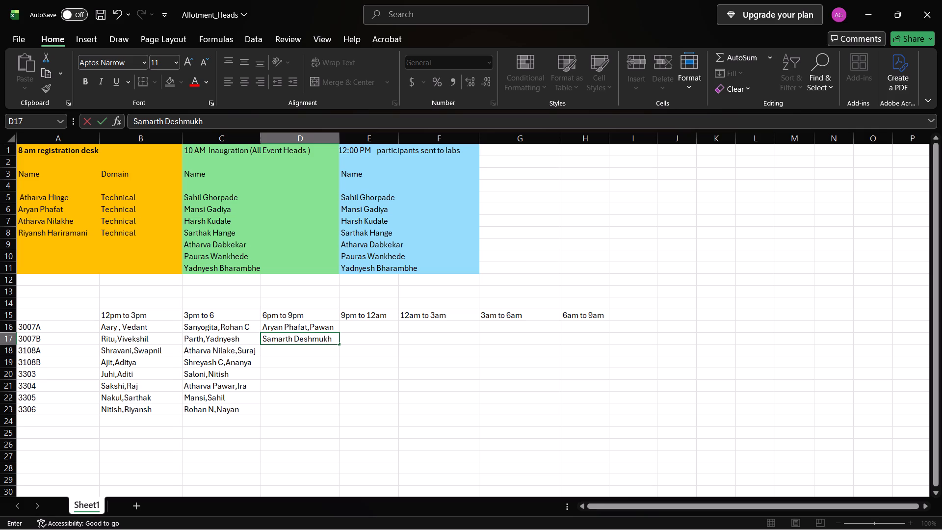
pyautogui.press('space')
# Widen column D, the 6pm to 9pm slot, so it has ample room for two full names per cell.
pyautogui.click(338, 141)
pyautogui.moveTo(339, 140); pyautogui.dragTo(352, 139)
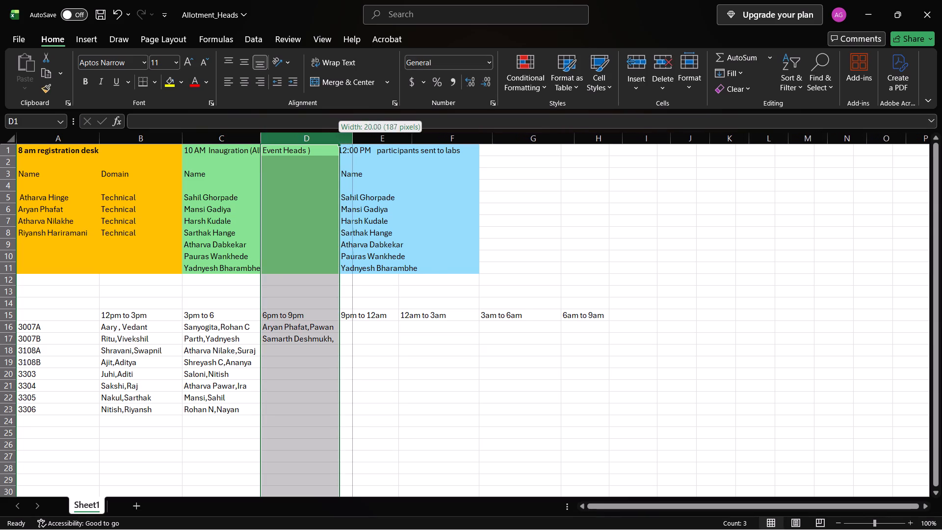
pyautogui.moveTo(352, 139); pyautogui.dragTo(354, 137)
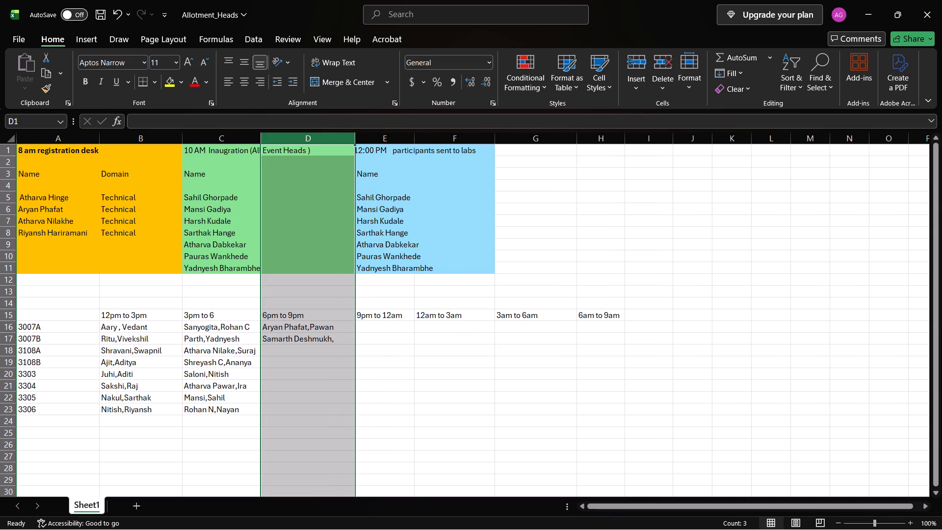
pyautogui.moveTo(357, 137); pyautogui.dragTo(388, 137)
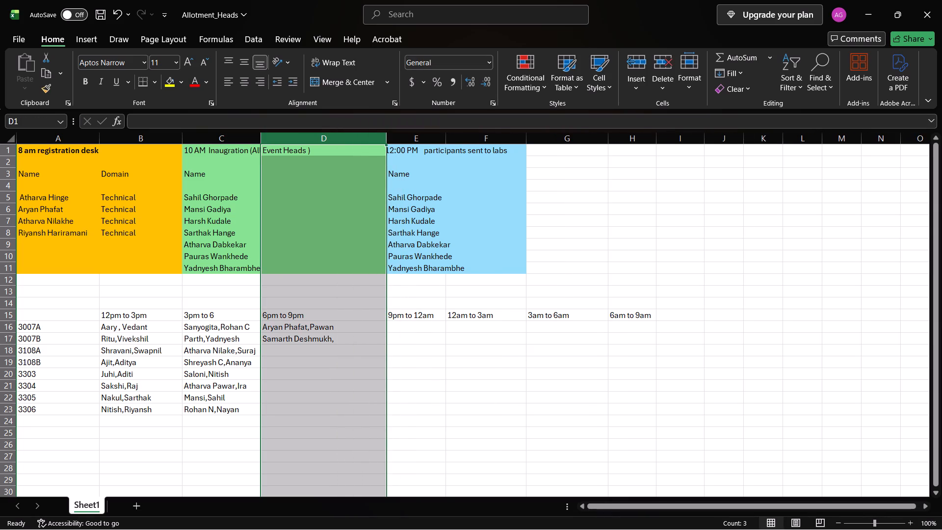
# Reopen room 3007B's 6pm to 9pm entry, cell D17, for editing after the comma.
pyautogui.click(343, 339)
pyautogui.doubleClick(343, 339)
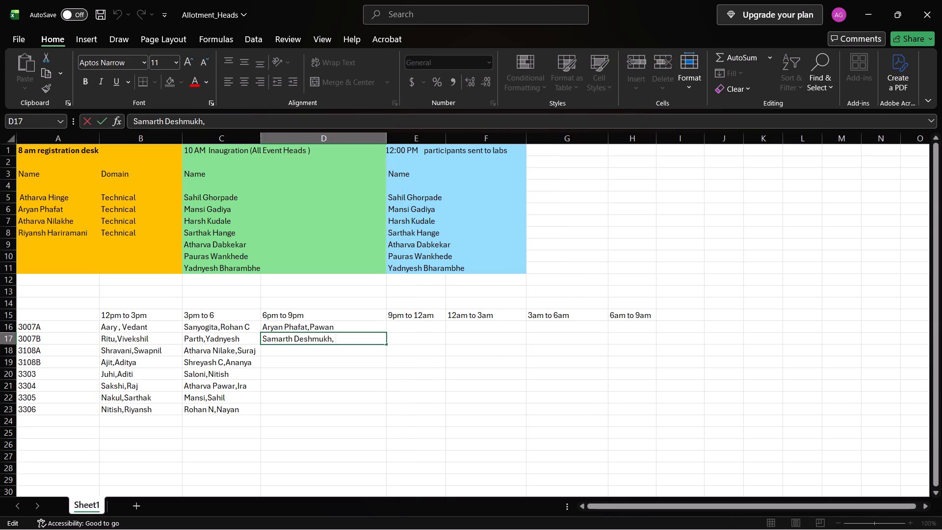
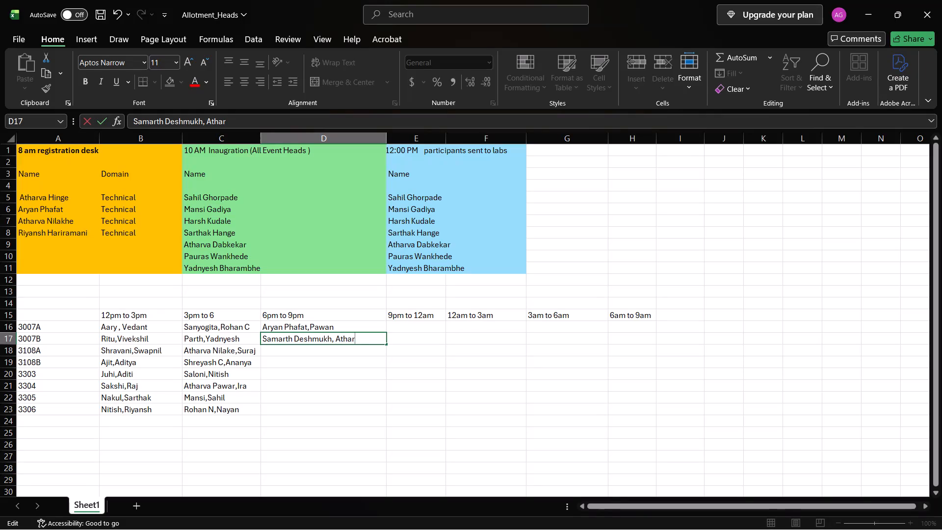
# Complete room 3007B's 6pm to 9pm pair, cell D17, with the full name of the first person listed for the 8 am registration desk.
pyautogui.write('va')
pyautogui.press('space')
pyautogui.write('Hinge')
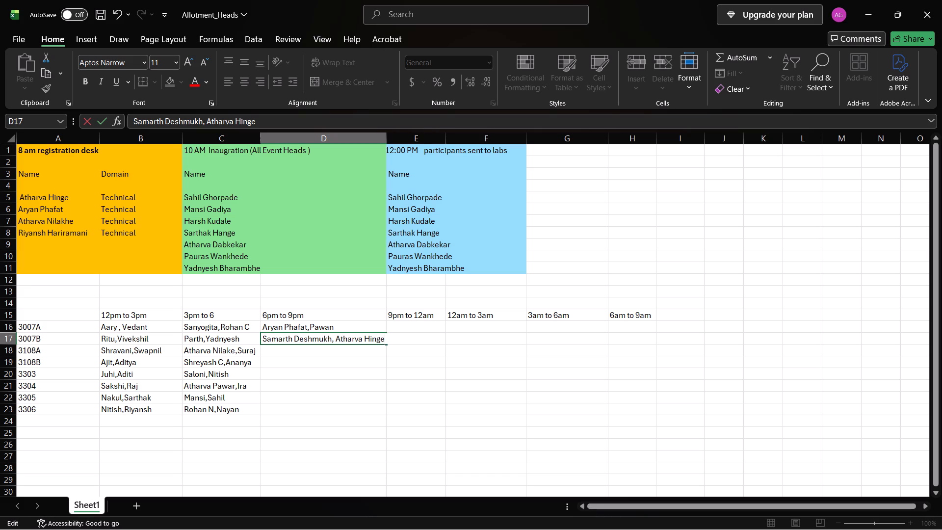
# Widen column D slightly so the two full names in the 6pm to 9pm slot fit.
pyautogui.click(386, 137)
pyautogui.click(387, 136)
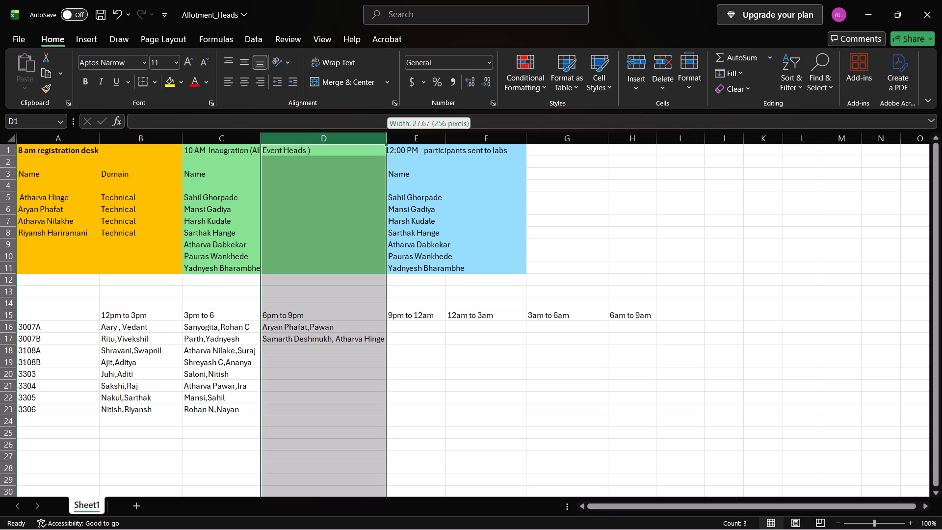
# Copy the pair Aary, Vedant from room 3007A's 12pm to 3pm slot into room 3108A's 6pm to 9pm slot, cell D18.
pyautogui.moveTo(418, 396); pyautogui.dragTo(364, 350)
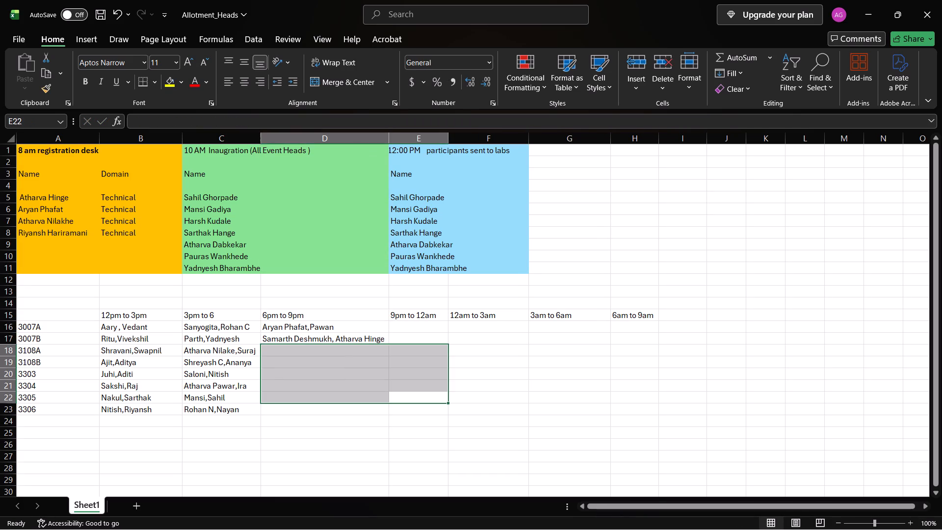
pyautogui.click(364, 350)
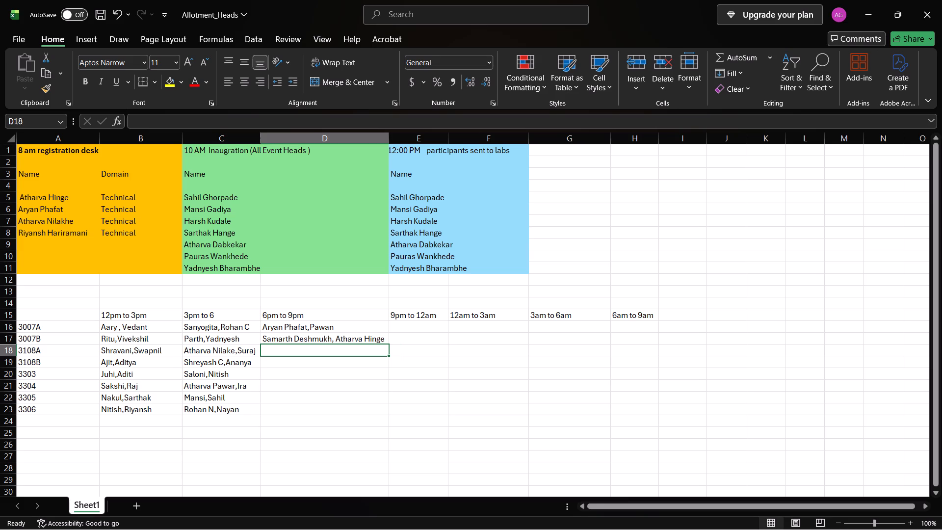
pyautogui.tripleClick(145, 325)
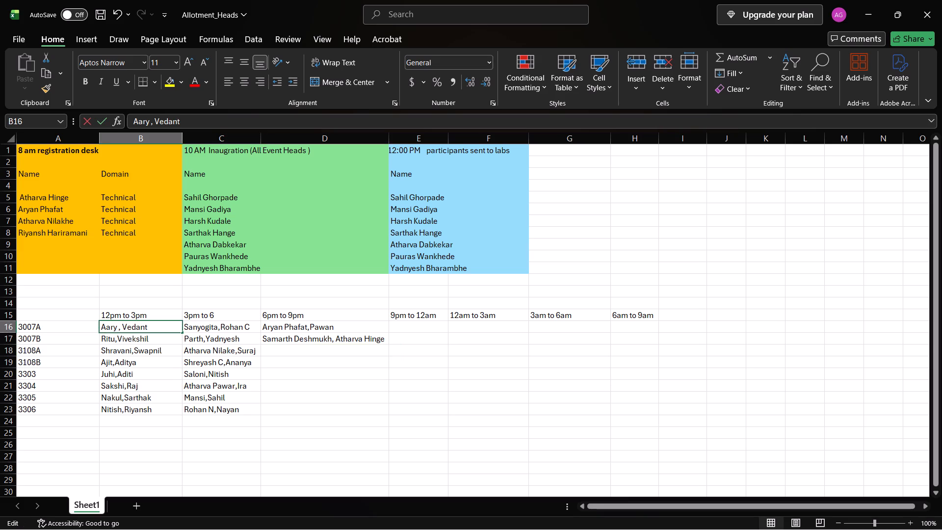
pyautogui.moveTo(152, 326); pyautogui.dragTo(99, 323)
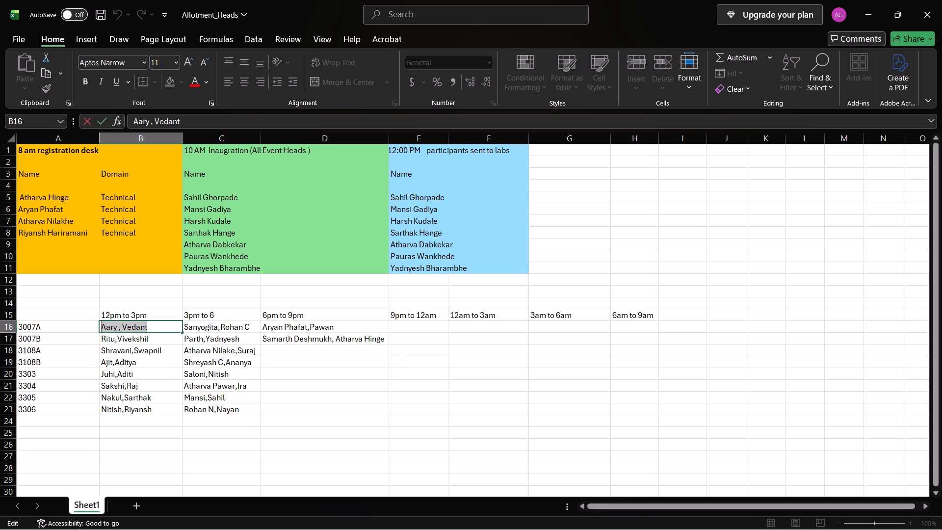
pyautogui.moveTo(99, 323); pyautogui.dragTo(100, 322)
pyautogui.hotkey('ctrl', 'c')
pyautogui.click(273, 352)
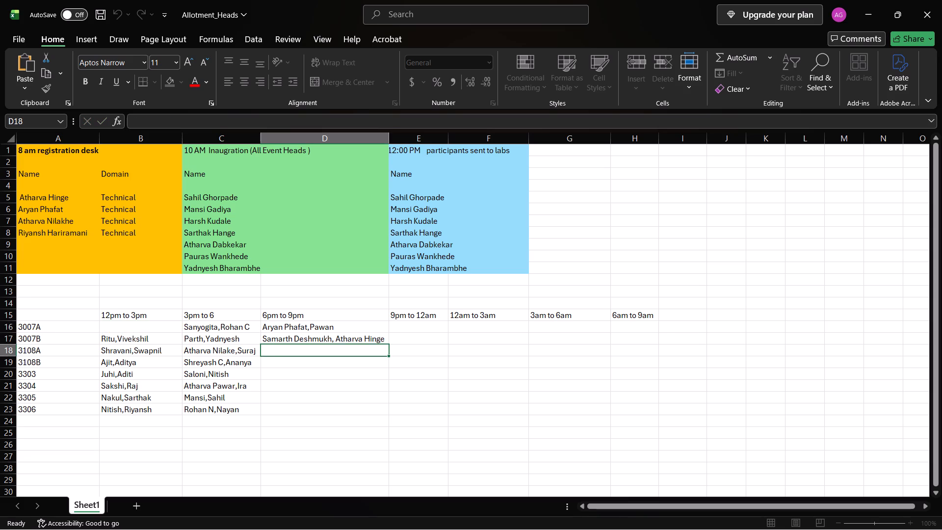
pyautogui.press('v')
pyautogui.press('BackSpace')
pyautogui.hotkey('ctrl', 'v')
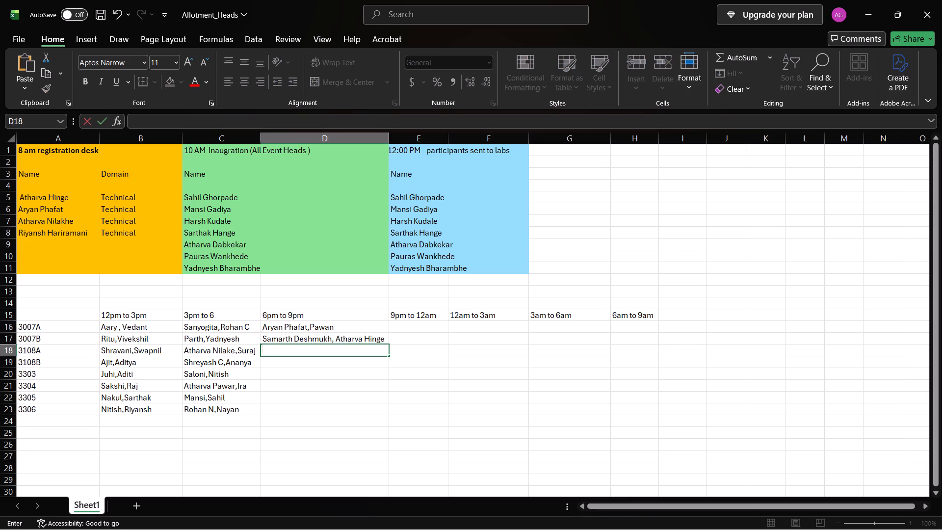
pyautogui.click(335, 365)
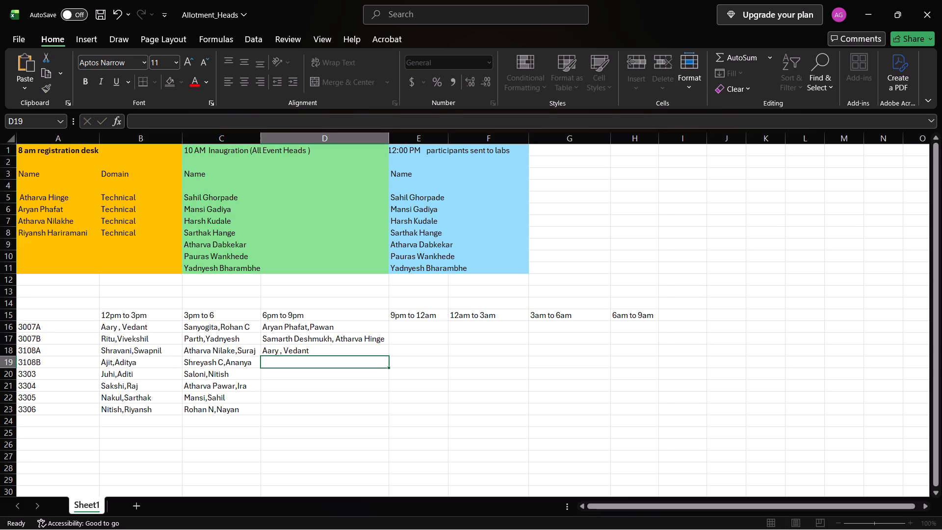
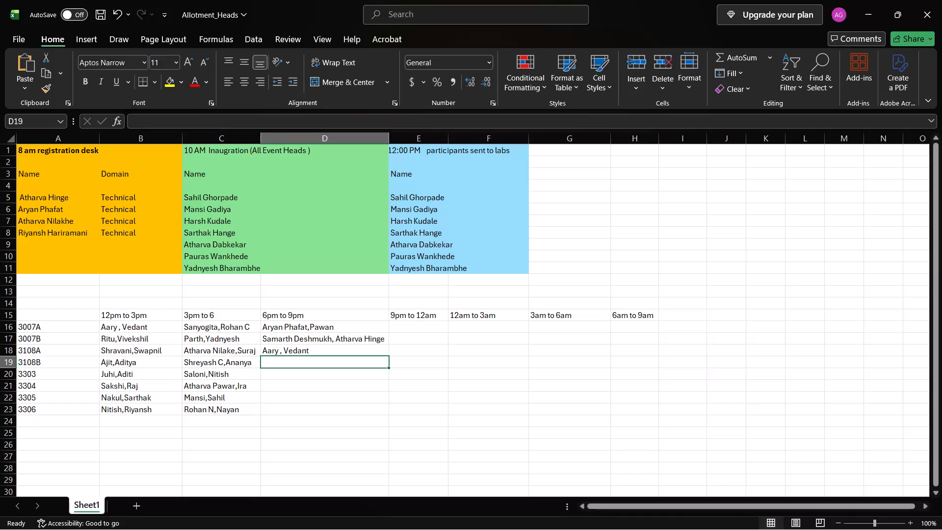
# Copy the pair Mansi,Sahil from room 3305's 3pm to 6 slot over room 3007B's 12pm to 3pm entry, cell B17.
pyautogui.doubleClick(219, 398)
pyautogui.tripleClick(219, 398)
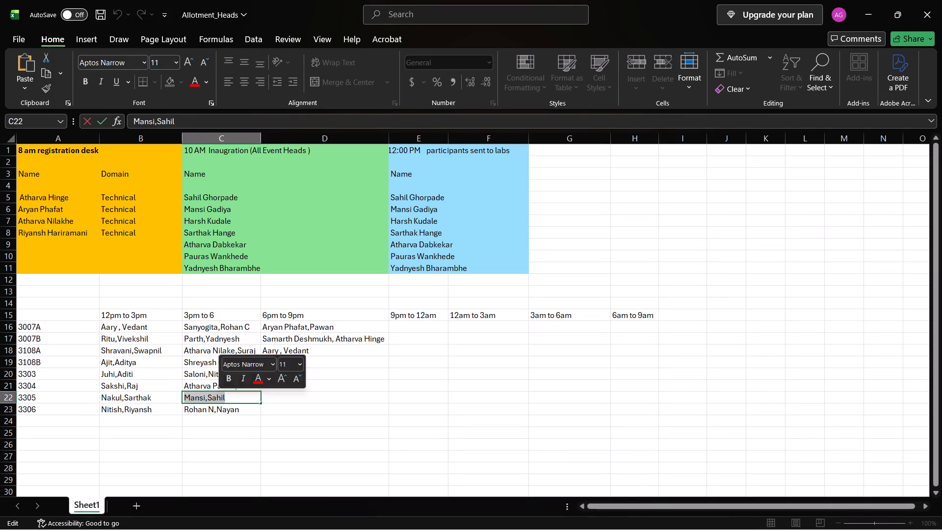
pyautogui.hotkey('ctrl', 'c')
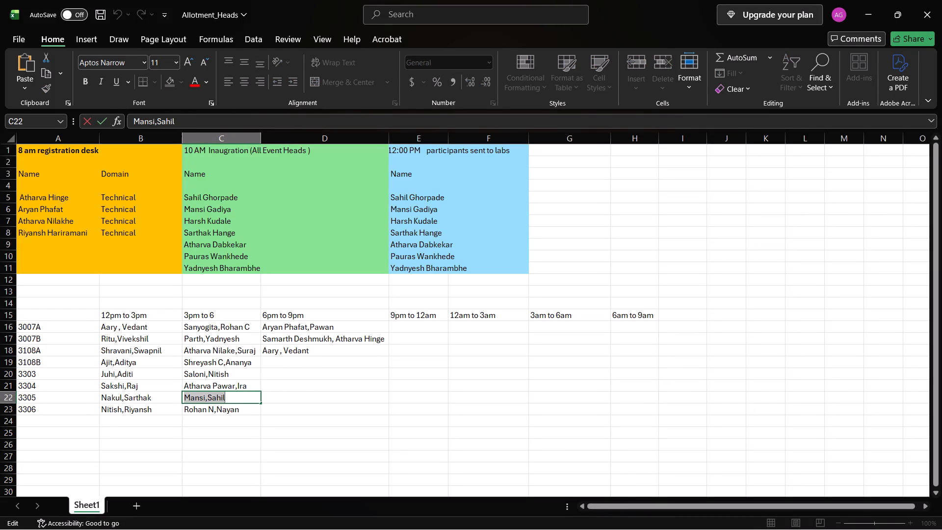
pyautogui.doubleClick(142, 340)
pyautogui.tripleClick(142, 340)
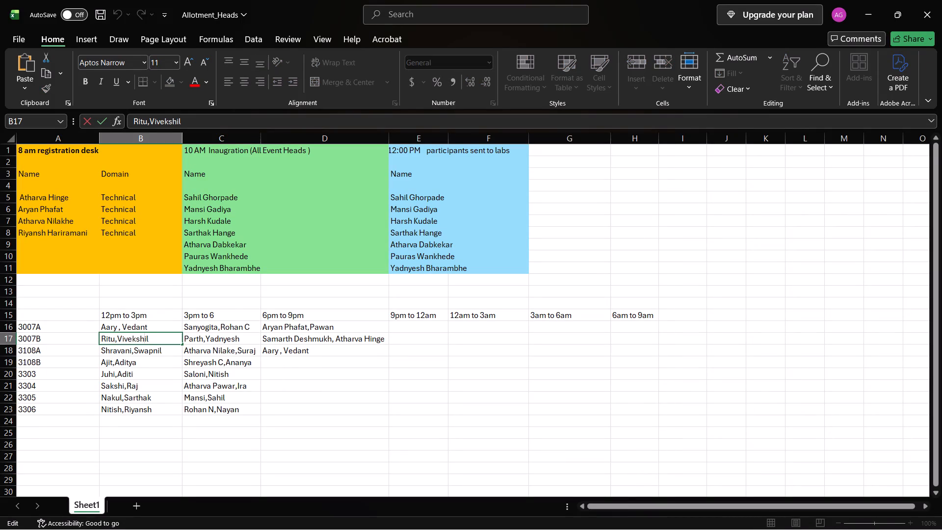
pyautogui.hotkey('ctrl', 'v')
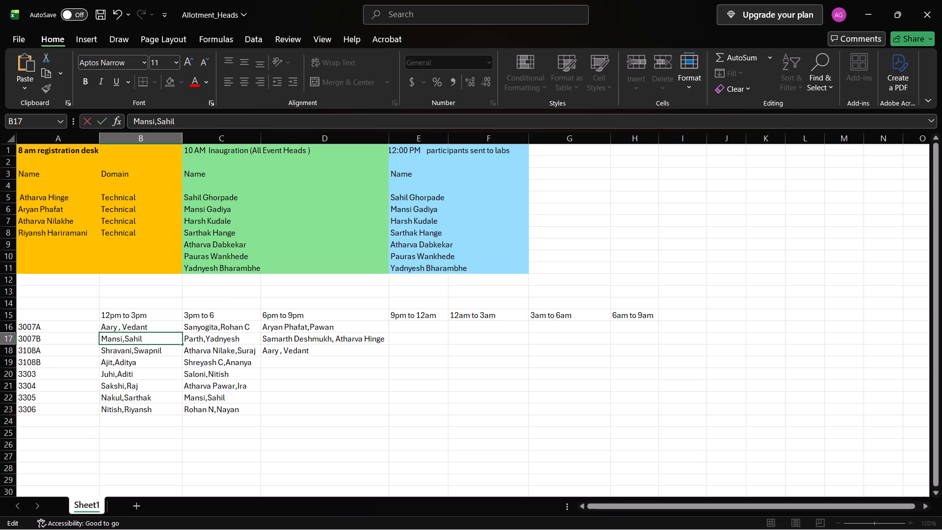
# Enter the displaced pair Ritu,Vivekshil in cell C24, just below the 3pm to 6 column.
pyautogui.click(195, 422)
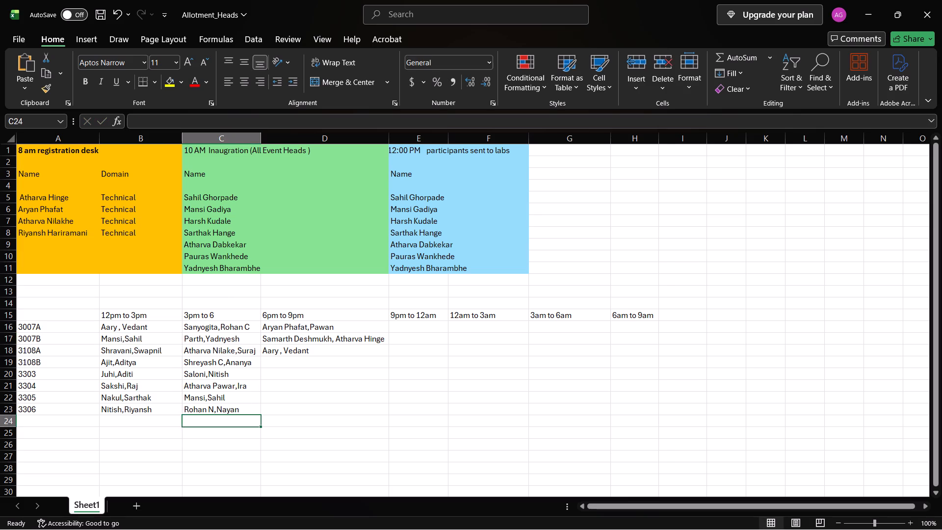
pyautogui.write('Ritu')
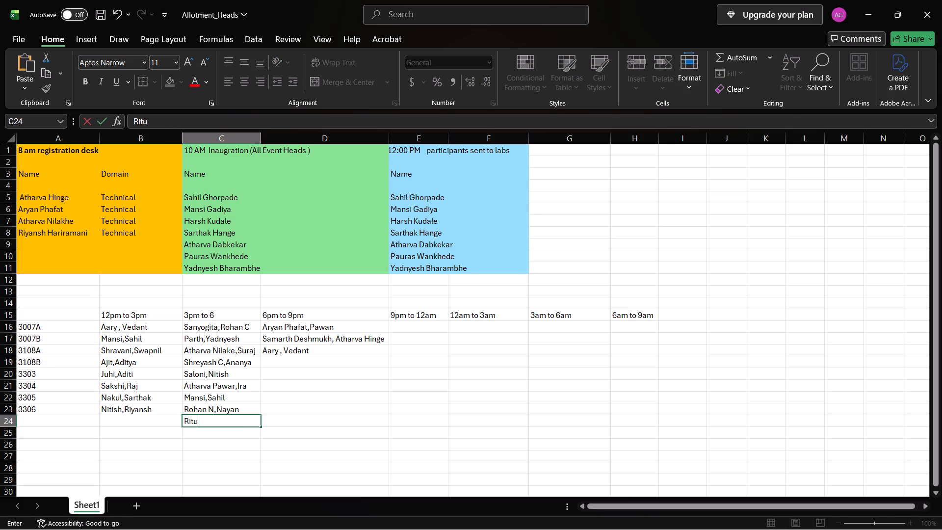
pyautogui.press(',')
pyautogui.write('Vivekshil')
pyautogui.click(316, 388)
pyautogui.click(298, 363)
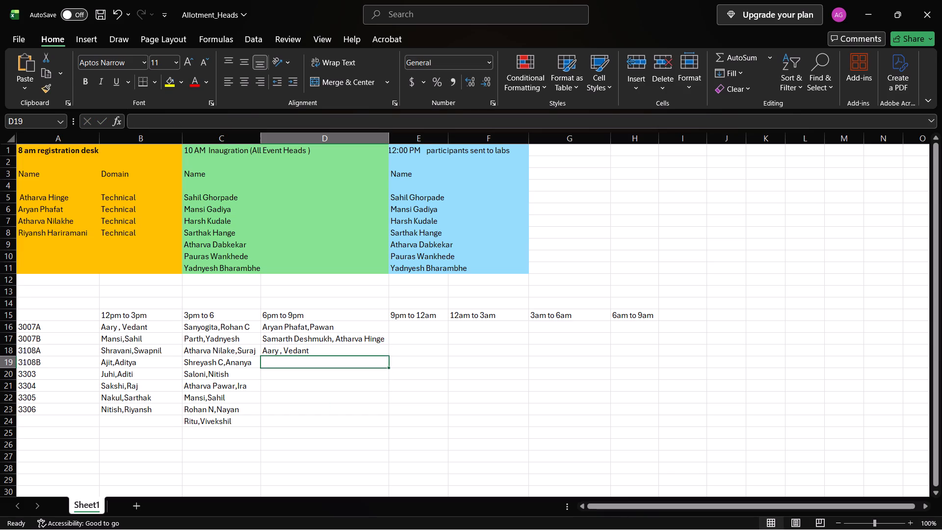
# Move the pair Ritu,Vivekshil from cell C24 into room 3305's 3pm to 6 slot, cell C22, replacing its current pair.
pyautogui.tripleClick(215, 423)
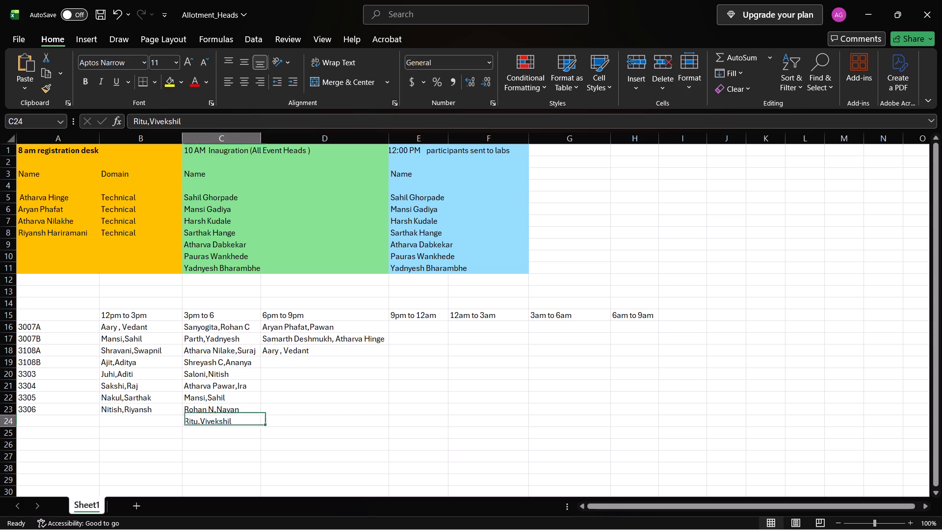
pyautogui.tripleClick(215, 423)
pyautogui.tripleClick(215, 423)
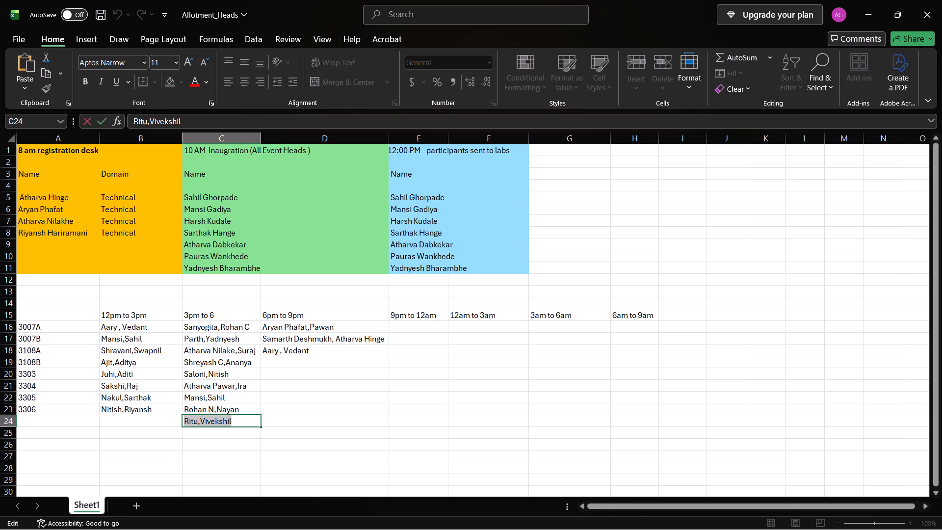
pyautogui.hotkey('ctrl', 'x')
pyautogui.tripleClick(221, 397)
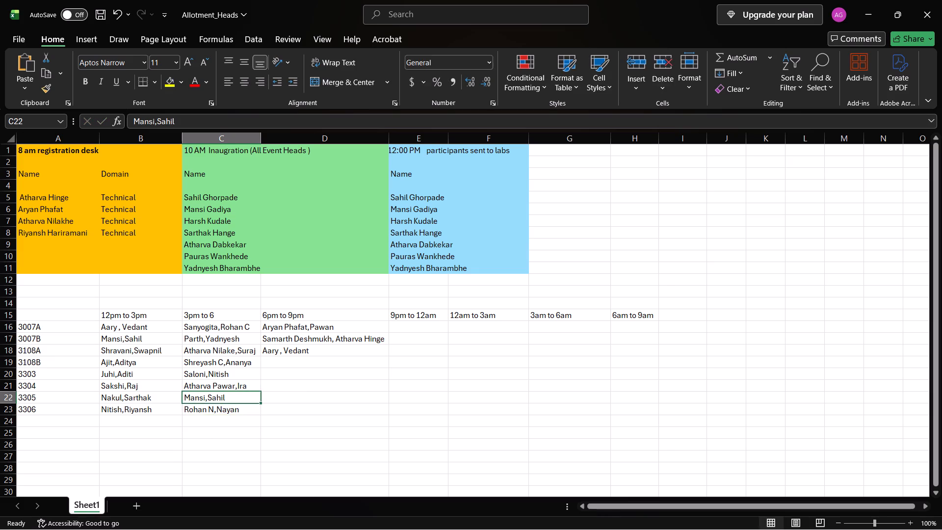
pyautogui.tripleClick(221, 397)
pyautogui.click(221, 397)
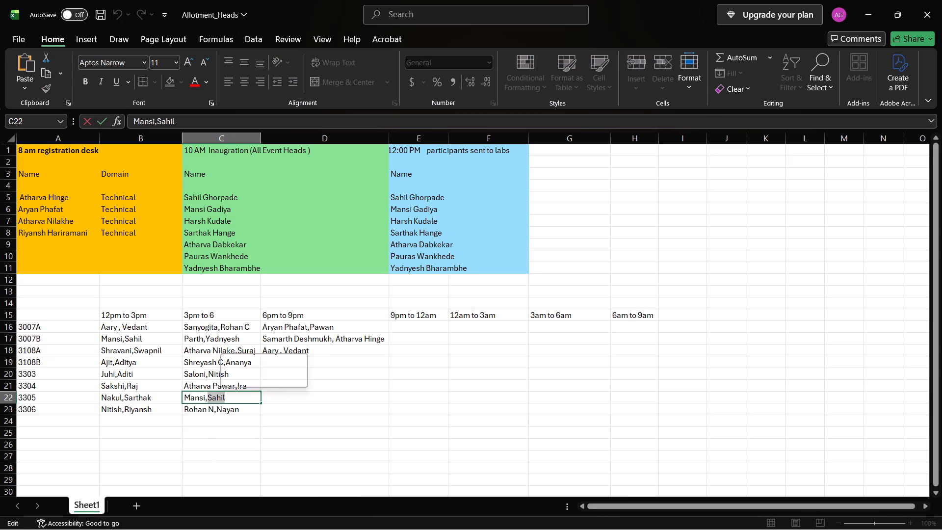
pyautogui.tripleClick(221, 397)
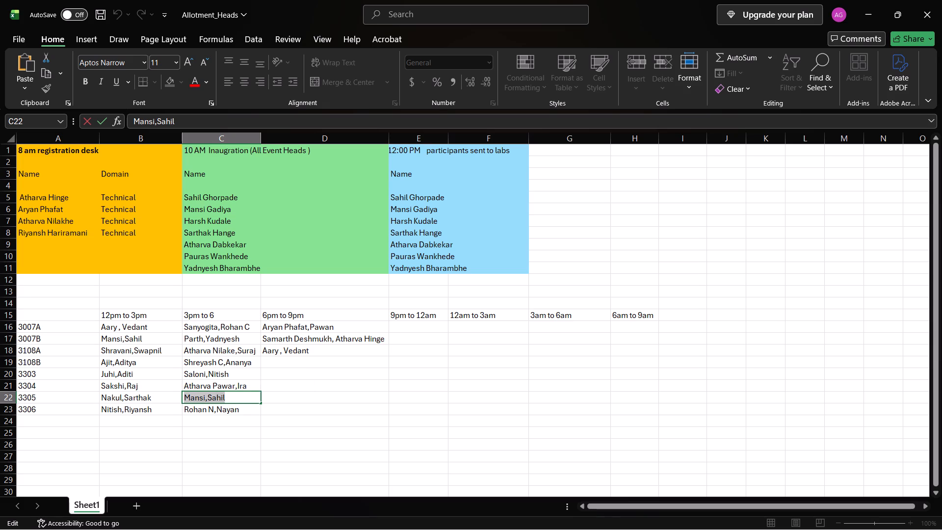
pyautogui.hotkey('ctrl', 'v')
pyautogui.click(322, 360)
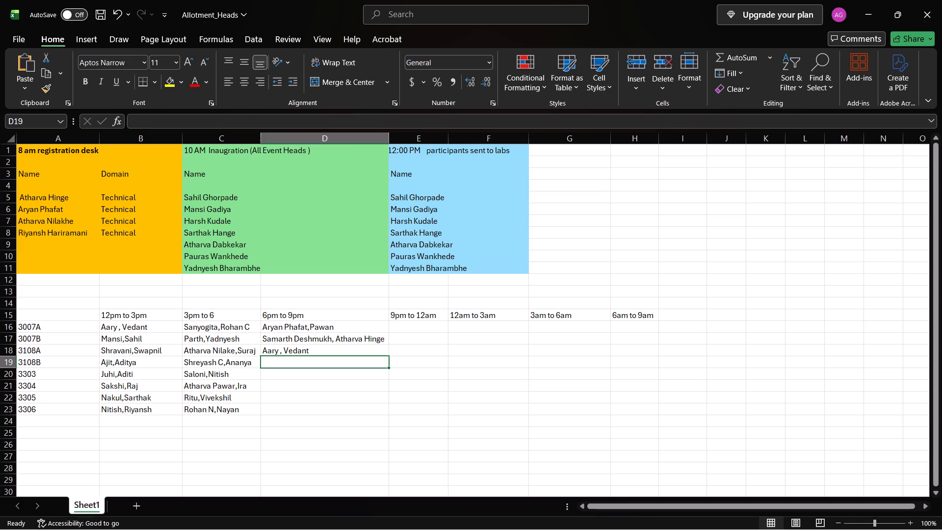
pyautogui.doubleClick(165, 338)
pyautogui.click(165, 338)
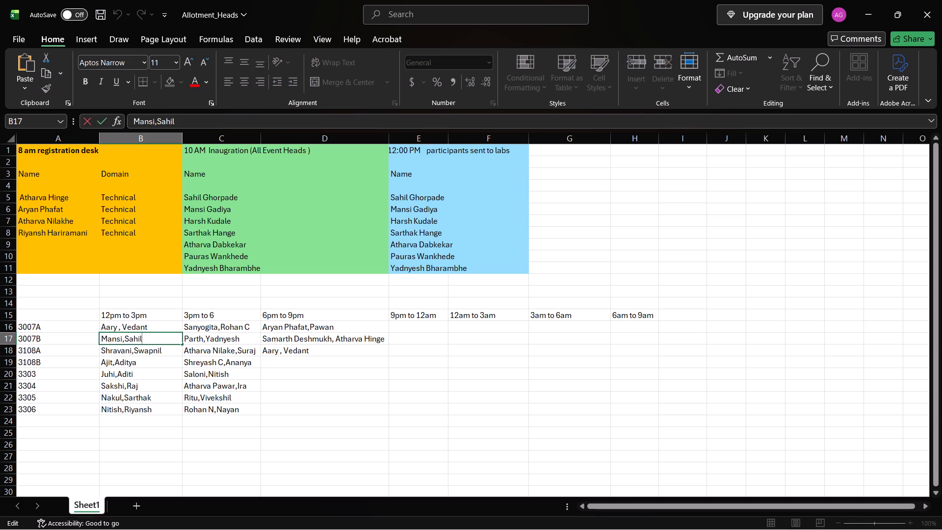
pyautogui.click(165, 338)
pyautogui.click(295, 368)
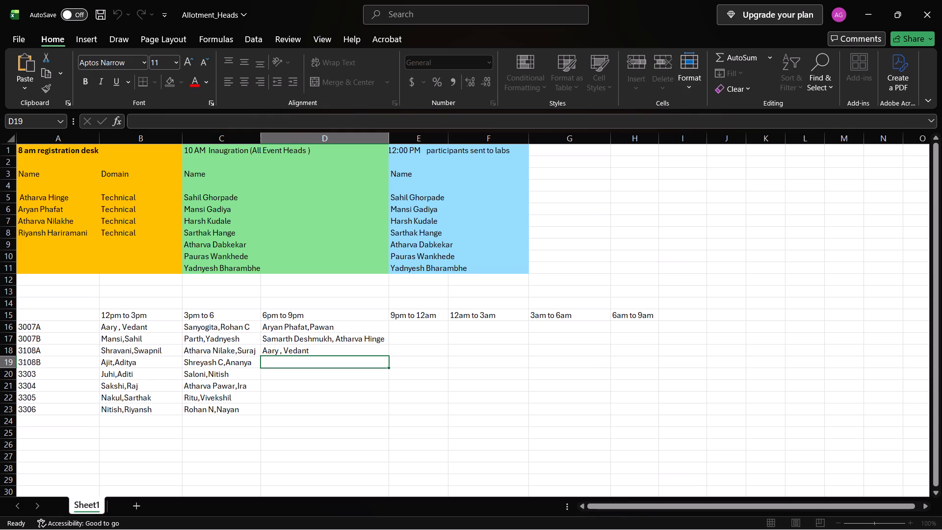
# Enter the pair Pauras,Swapnil in room 3108B's 6pm to 9pm slot, cell D19.
pyautogui.click(269, 363)
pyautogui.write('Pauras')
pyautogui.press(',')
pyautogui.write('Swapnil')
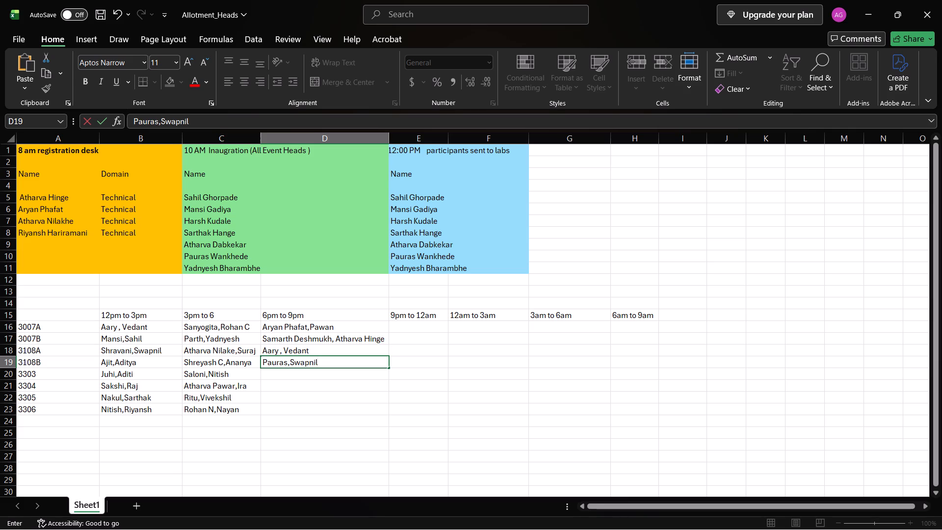
pyautogui.click(289, 380)
# Start room 3303's 6pm to 9pm pair, cell D20, with Harsh followed by a comma.
pyautogui.click(290, 375)
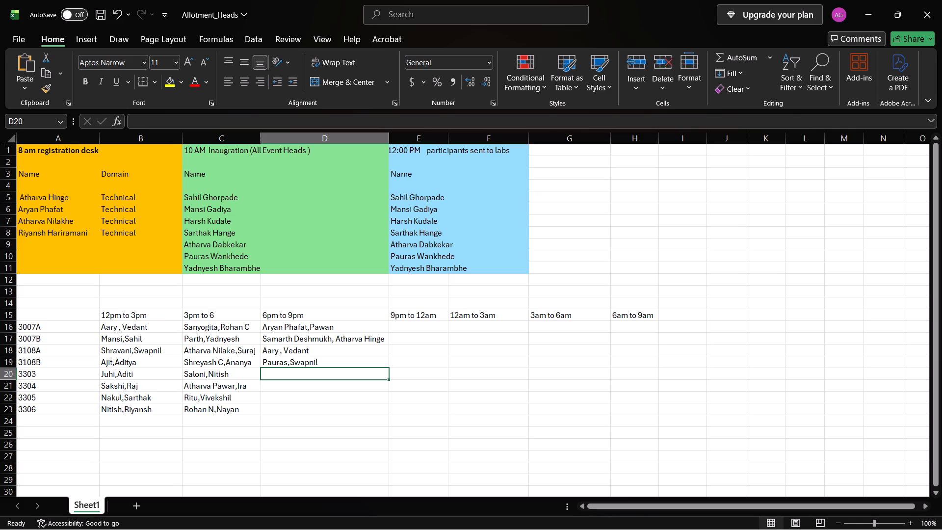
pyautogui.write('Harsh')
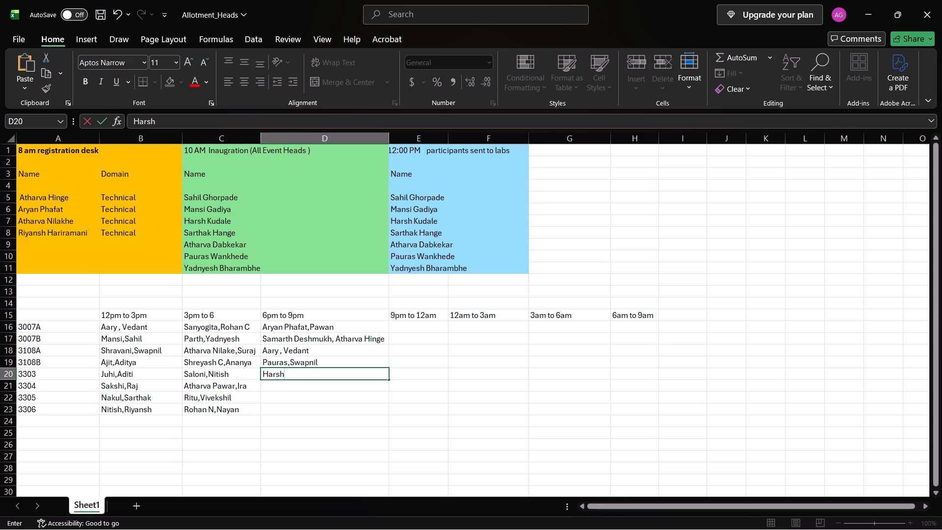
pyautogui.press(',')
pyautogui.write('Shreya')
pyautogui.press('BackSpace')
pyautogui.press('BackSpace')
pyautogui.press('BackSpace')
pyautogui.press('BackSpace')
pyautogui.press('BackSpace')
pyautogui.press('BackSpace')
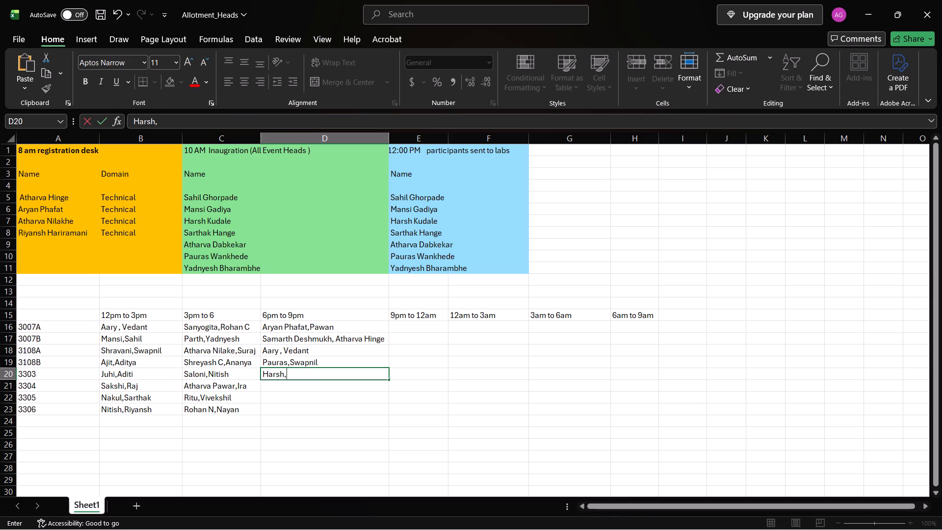
# Complete room 3303's 6pm to 9pm pair, cell D20, with Vivekshil as the second name.
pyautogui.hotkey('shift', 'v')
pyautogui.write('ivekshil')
pyautogui.click(232, 409)
# Replace the second name in room 3305's 3pm to 6 pair, cell C22, with Shreya.
pyautogui.doubleClick(239, 399)
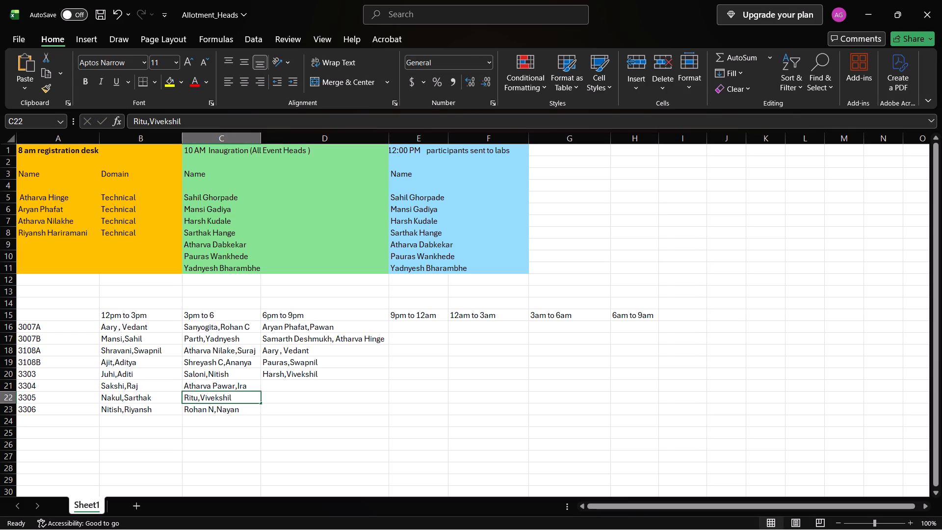
pyautogui.press('BackSpace')
pyautogui.press('BackSpace')
pyautogui.press('BackSpace')
pyautogui.press('BackSpace')
pyautogui.press('BackSpace')
pyautogui.press('BackSpace')
pyautogui.press('BackSpace')
pyautogui.press('BackSpace')
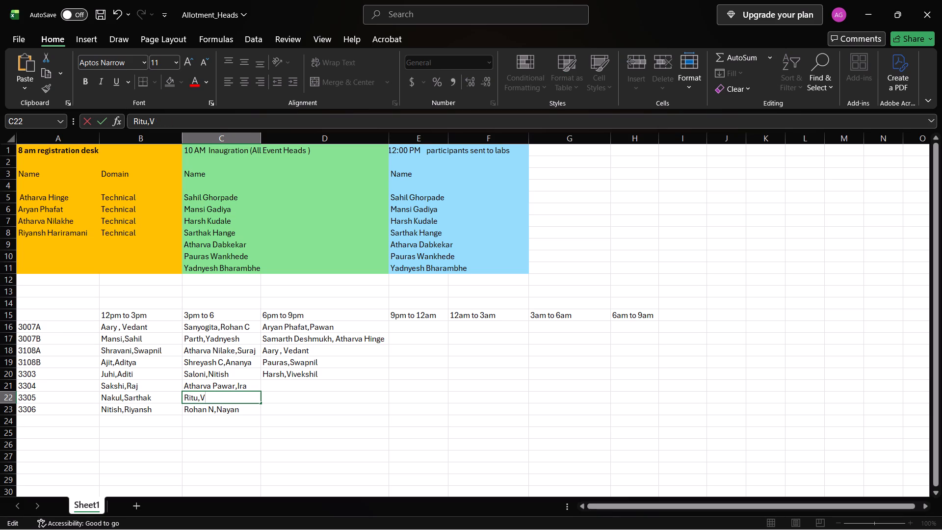
pyautogui.press('BackSpace')
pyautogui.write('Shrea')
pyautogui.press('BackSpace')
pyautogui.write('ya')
# Start room 3304's 6pm to 9pm pair, cell D21, with the fifth listed Inauguration head's full name and a comma.
pyautogui.click(281, 383)
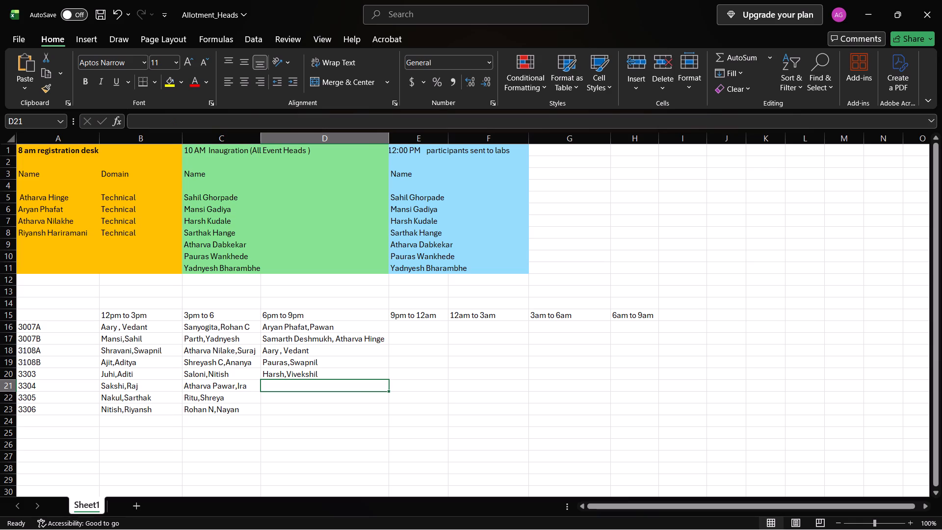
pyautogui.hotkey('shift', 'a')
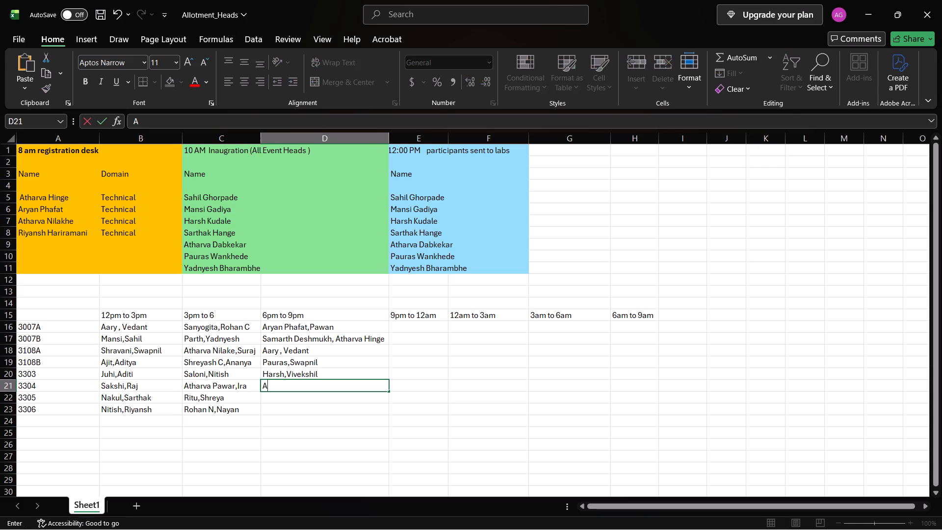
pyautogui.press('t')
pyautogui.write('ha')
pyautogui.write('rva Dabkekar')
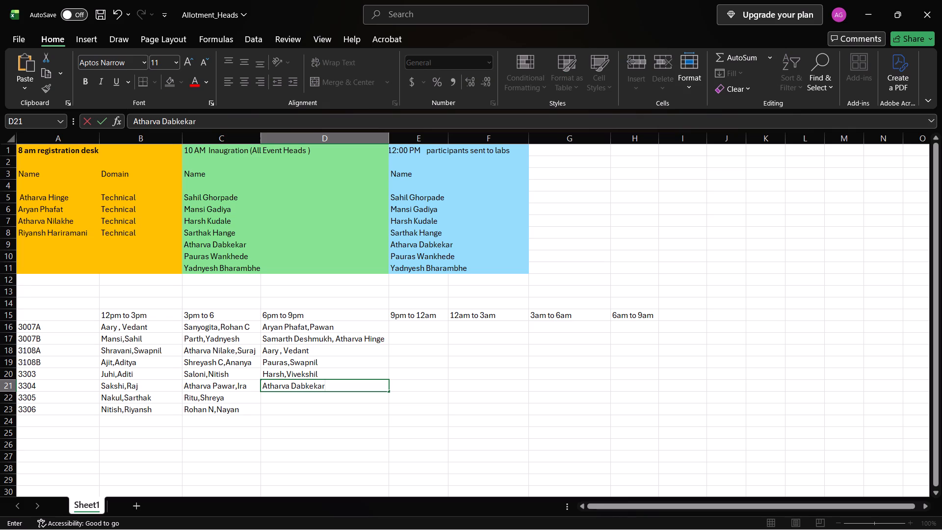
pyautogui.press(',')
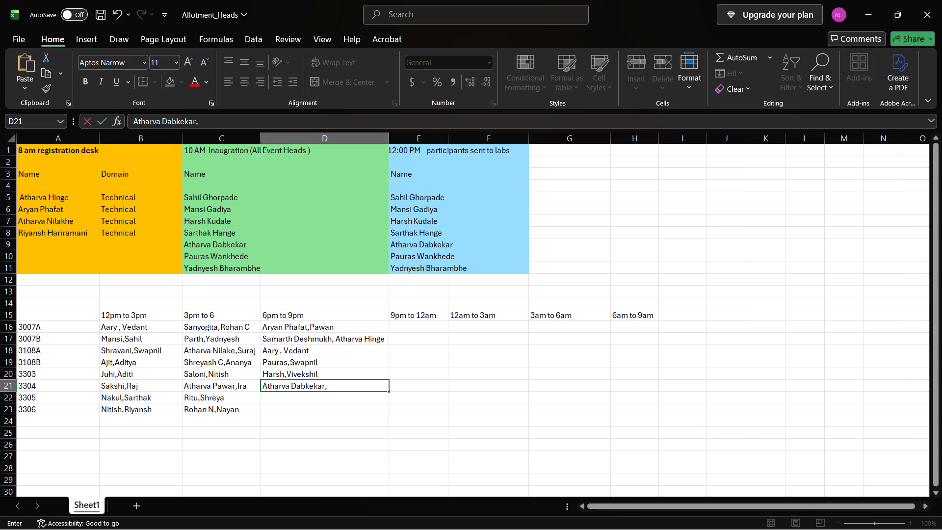
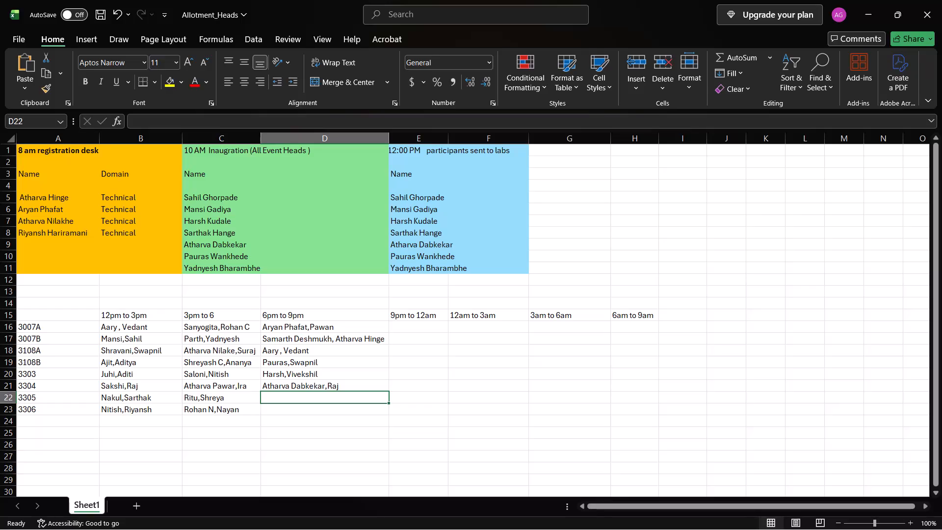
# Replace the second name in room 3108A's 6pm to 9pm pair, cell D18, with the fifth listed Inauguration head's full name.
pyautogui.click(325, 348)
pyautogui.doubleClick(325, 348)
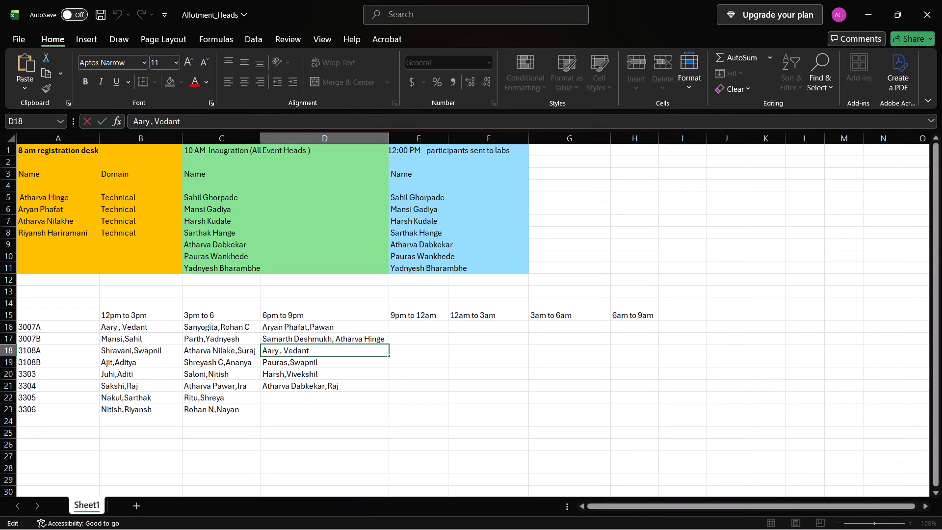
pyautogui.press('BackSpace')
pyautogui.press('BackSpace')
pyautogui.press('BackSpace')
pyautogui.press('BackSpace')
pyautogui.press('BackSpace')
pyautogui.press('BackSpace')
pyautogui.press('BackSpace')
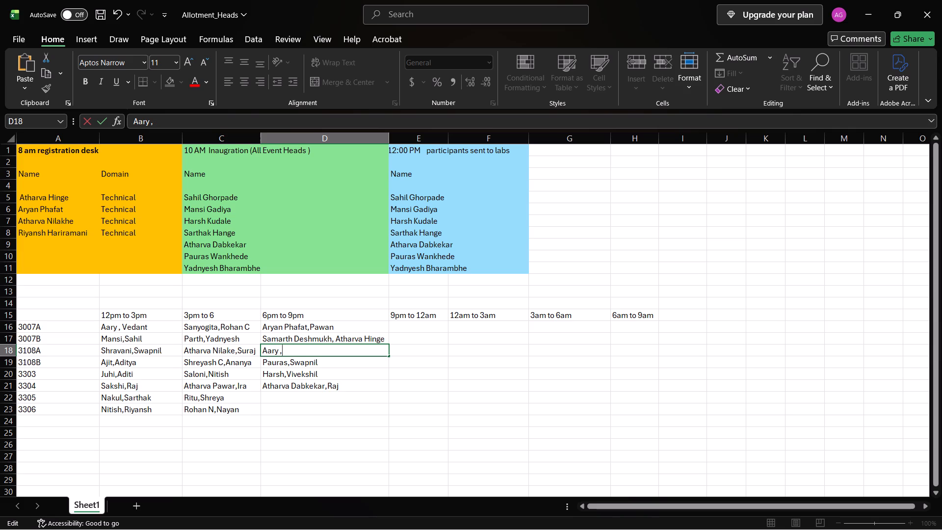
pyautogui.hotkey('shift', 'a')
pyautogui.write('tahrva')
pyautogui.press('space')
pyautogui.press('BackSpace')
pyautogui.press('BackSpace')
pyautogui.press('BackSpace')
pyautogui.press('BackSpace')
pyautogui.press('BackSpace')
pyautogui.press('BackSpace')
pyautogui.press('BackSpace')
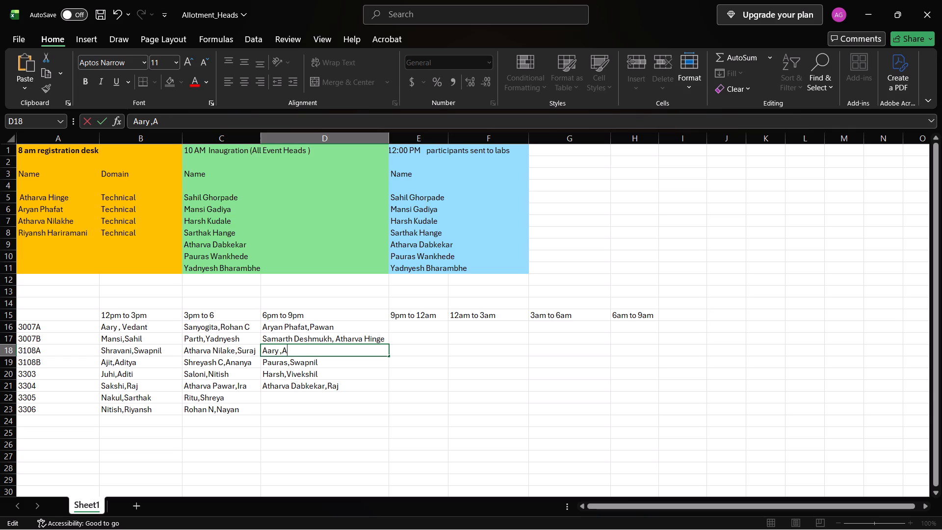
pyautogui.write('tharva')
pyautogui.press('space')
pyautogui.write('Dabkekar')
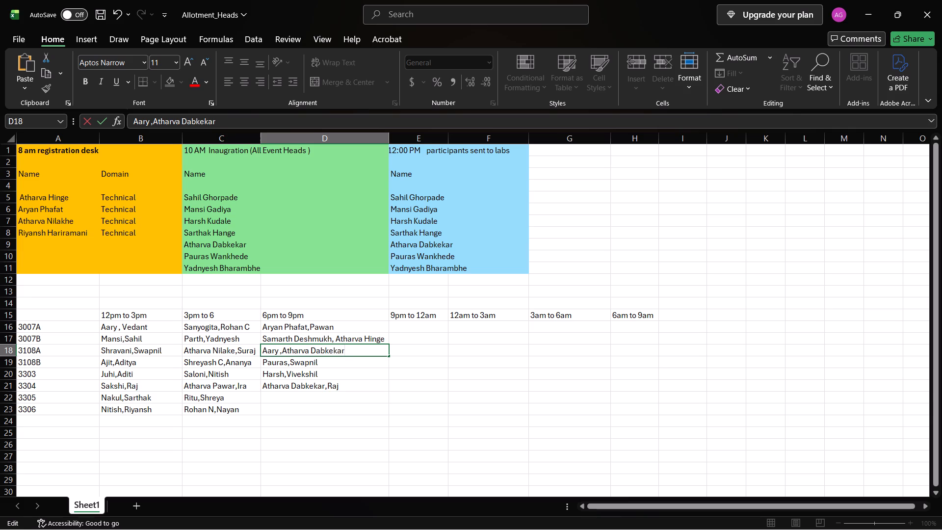
# Replace the first name in room 3304's 6pm to 9pm pair, cell D21, with Vedant.
pyautogui.click(346, 386)
pyautogui.doubleClick(330, 383)
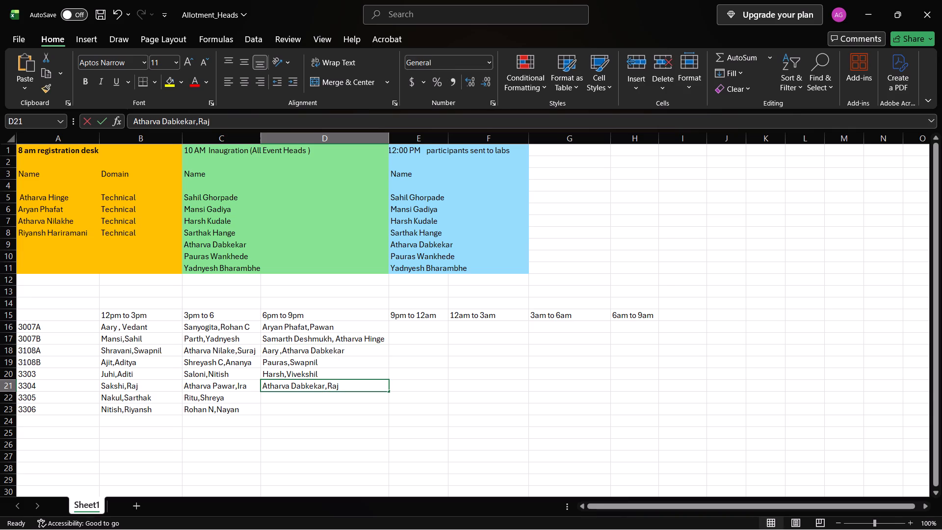
pyautogui.press('Left')
pyautogui.press('BackSpace')
pyautogui.press('BackSpace')
pyautogui.press('BackSpace')
pyautogui.press('BackSpace')
pyautogui.press('BackSpace')
pyautogui.press('BackSpace')
pyautogui.press('BackSpace')
pyautogui.press('BackSpace')
pyautogui.press('BackSpace')
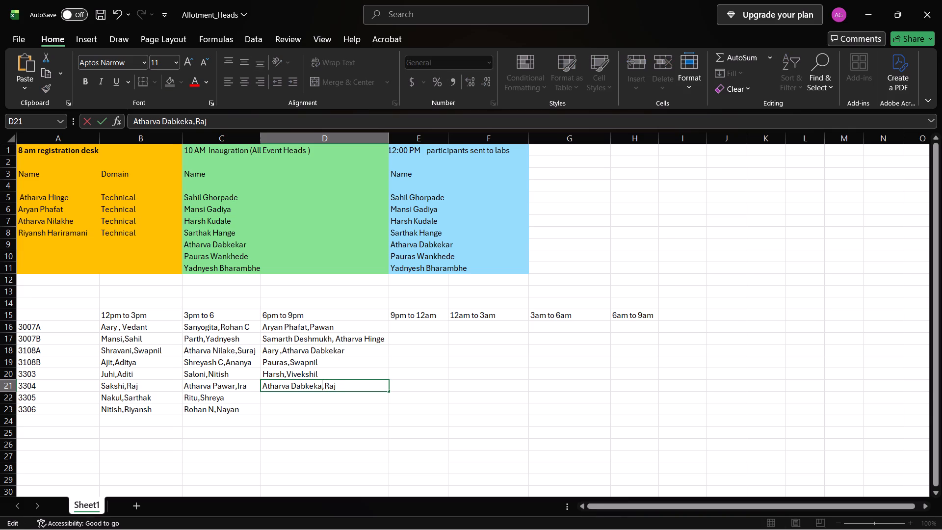
pyautogui.press('BackSpace')
pyautogui.press('BackSpace')
pyautogui.press('BackSpace')
pyautogui.press('BackSpace')
pyautogui.press('BackSpace')
pyautogui.press('BackSpace')
pyautogui.press('BackSpace')
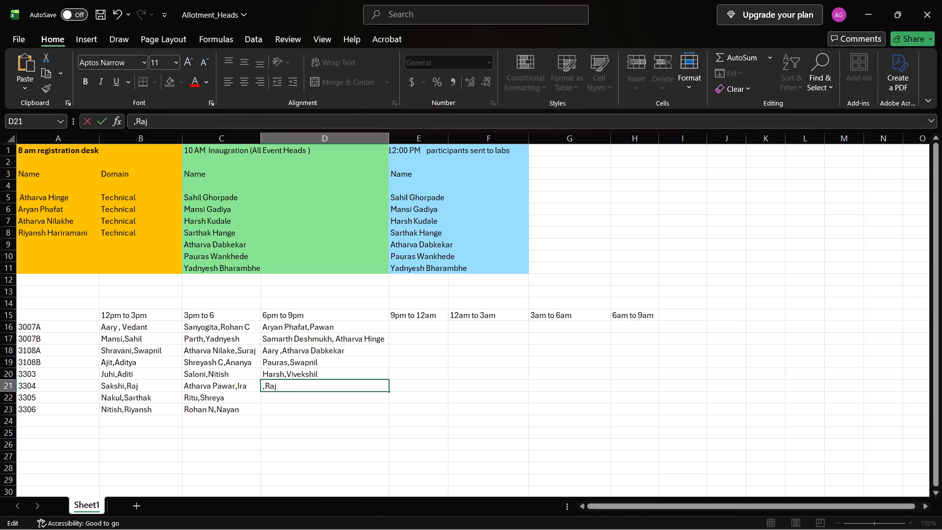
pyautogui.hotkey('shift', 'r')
pyautogui.press('BackSpace')
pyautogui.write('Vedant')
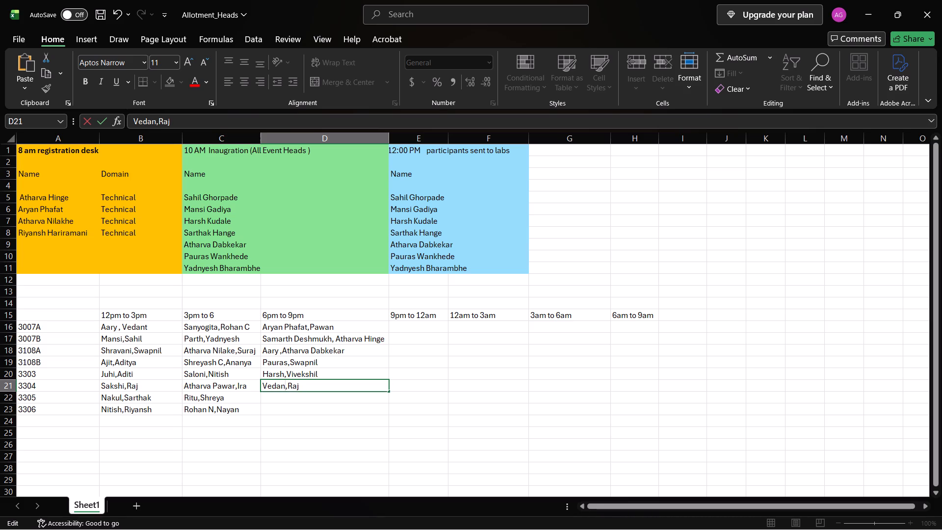
# Replace the second name in room 3108A's 6pm to 9pm pair, cell D18, with Sahil.
pyautogui.click(295, 350)
pyautogui.doubleClick(295, 350)
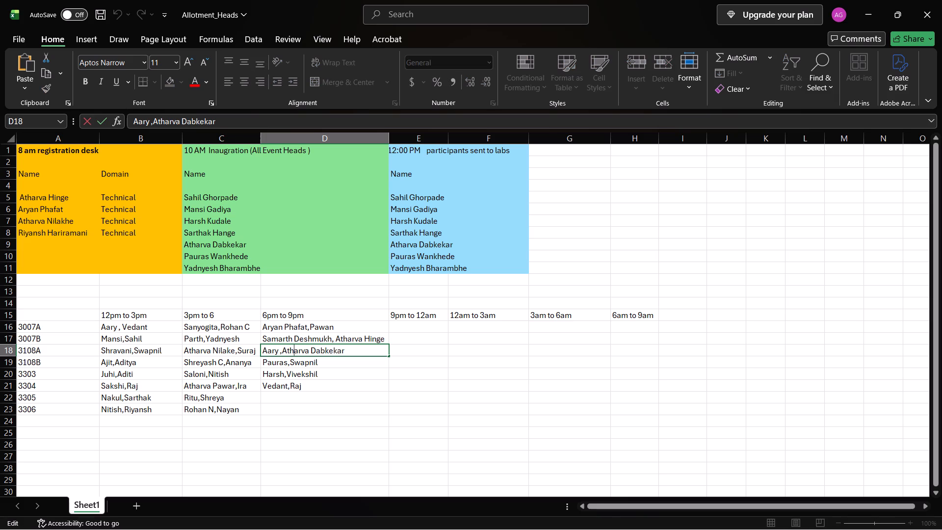
pyautogui.click(349, 353)
pyautogui.press('BackSpace')
pyautogui.press('BackSpace')
pyautogui.press('BackSpace')
pyautogui.press('BackSpace')
pyautogui.press('BackSpace')
pyautogui.press('BackSpace')
pyautogui.press('BackSpace')
pyautogui.press('BackSpace')
pyautogui.press('BackSpace')
pyautogui.press('BackSpace')
pyautogui.press('BackSpace')
pyautogui.press('BackSpace')
pyautogui.press('BackSpace')
pyautogui.press('BackSpace')
pyautogui.press('BackSpace')
pyautogui.press('BackSpace')
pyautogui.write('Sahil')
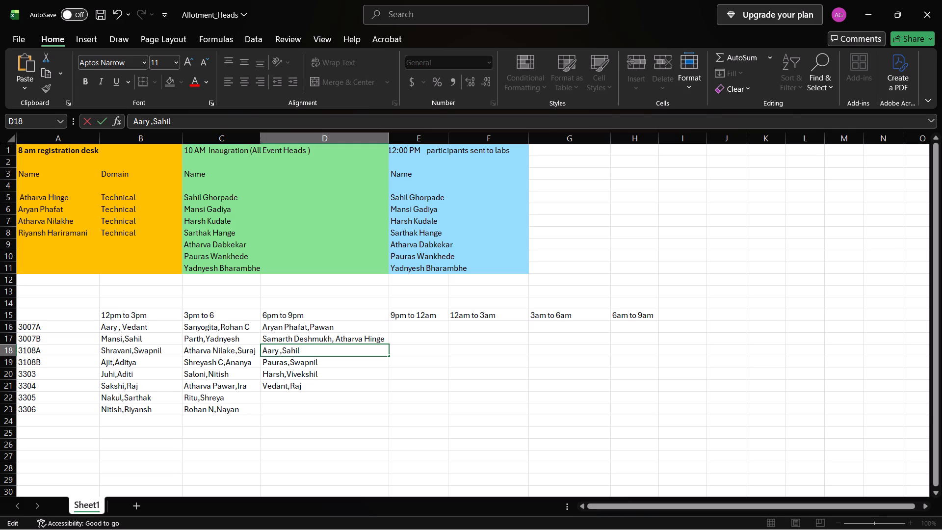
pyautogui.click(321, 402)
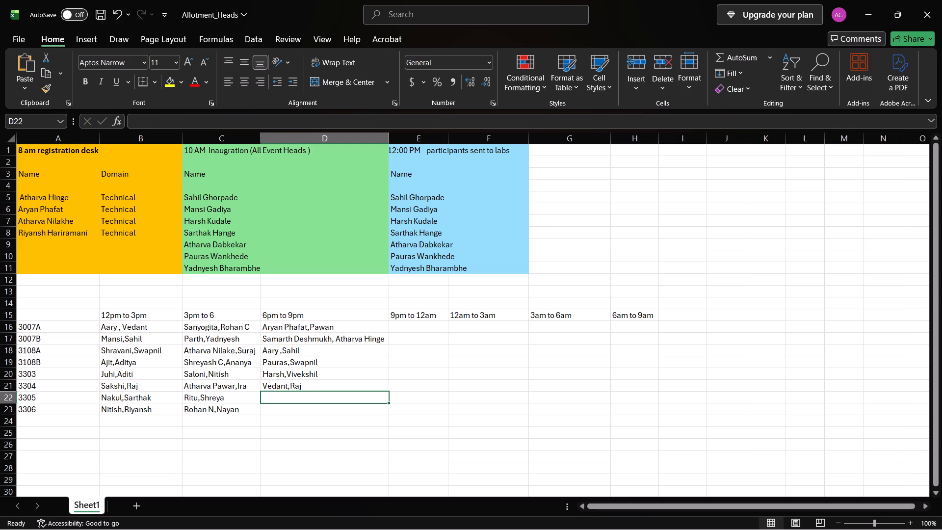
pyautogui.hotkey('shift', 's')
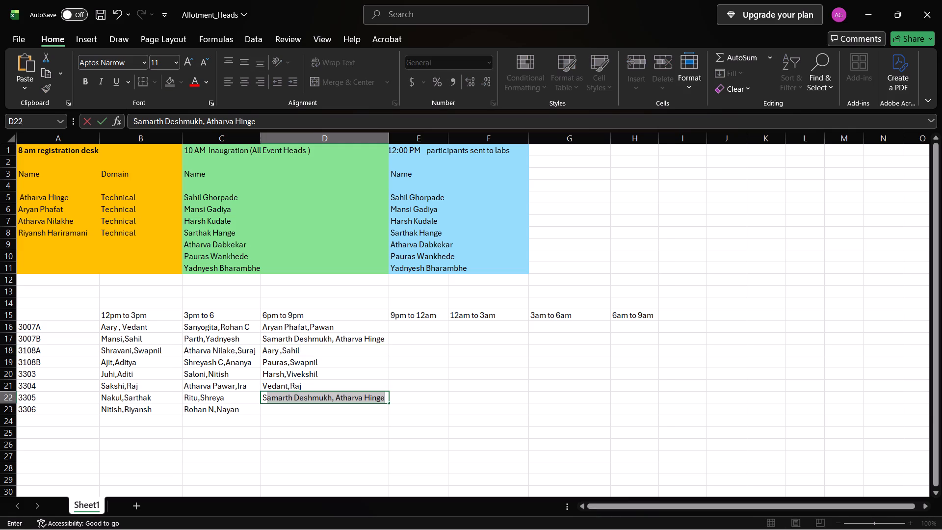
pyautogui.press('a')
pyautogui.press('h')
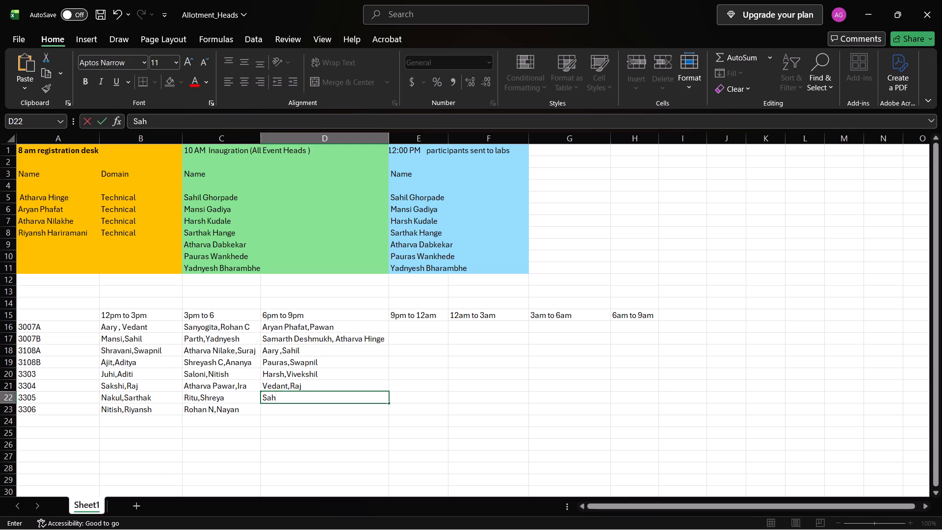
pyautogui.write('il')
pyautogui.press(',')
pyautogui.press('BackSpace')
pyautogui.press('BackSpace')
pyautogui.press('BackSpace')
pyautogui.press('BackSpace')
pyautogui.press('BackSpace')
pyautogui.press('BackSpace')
# Fill room 3305's 6pm to 9pm pair, cell D22, with Mansi, a comma and the fifth listed Inauguration head's full name.
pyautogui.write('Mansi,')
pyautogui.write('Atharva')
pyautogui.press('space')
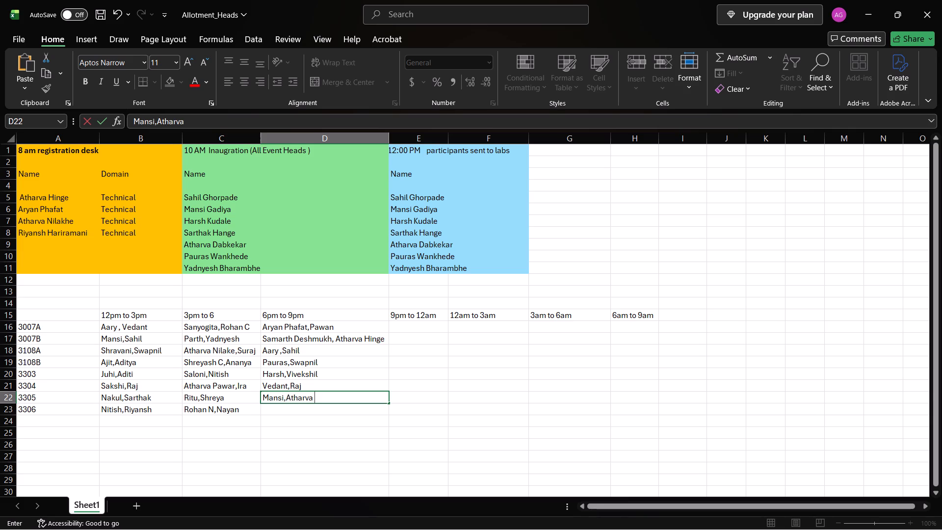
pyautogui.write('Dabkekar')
pyautogui.click(268, 408)
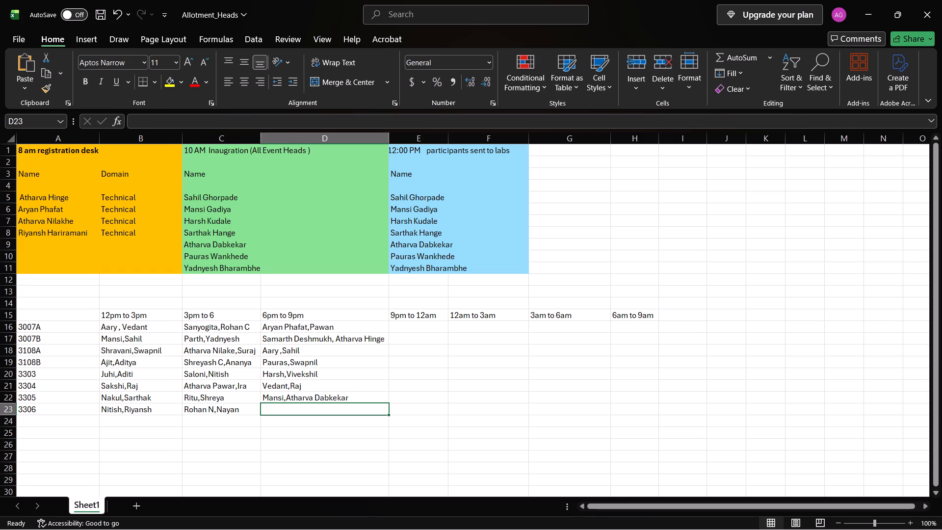
# Replace the second name in room 3305's 6pm to 9pm pair, cell D22, with Harsh.
pyautogui.click(340, 396)
pyautogui.doubleClick(340, 396)
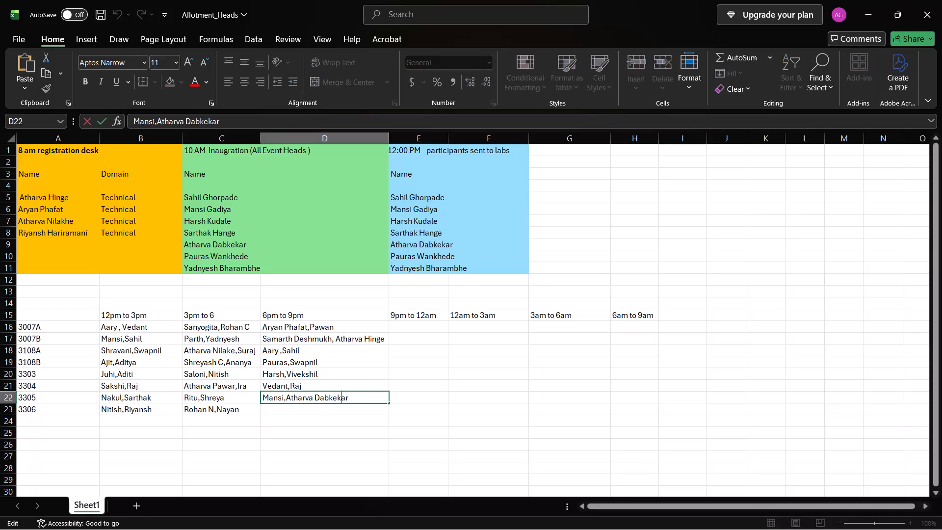
pyautogui.click(354, 397)
pyautogui.press('BackSpace')
pyautogui.press('BackSpace')
pyautogui.press('BackSpace')
pyautogui.press('BackSpace')
pyautogui.press('BackSpace')
pyautogui.press('BackSpace')
pyautogui.press('BackSpace')
pyautogui.press('BackSpace')
pyautogui.press('BackSpace')
pyautogui.press('BackSpace')
pyautogui.press('BackSpace')
pyautogui.press('BackSpace')
pyautogui.press('BackSpace')
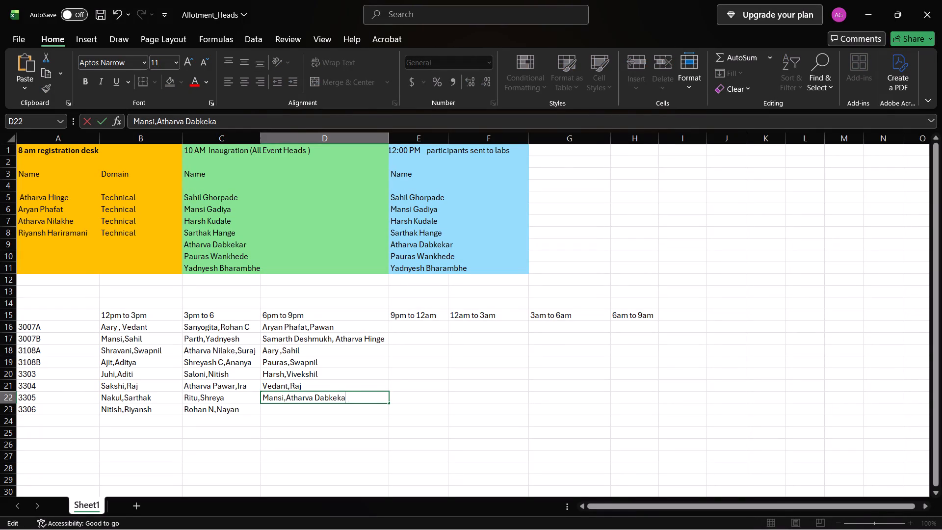
pyautogui.press('BackSpace')
pyautogui.press('BackSpace')
pyautogui.press('BackSpace')
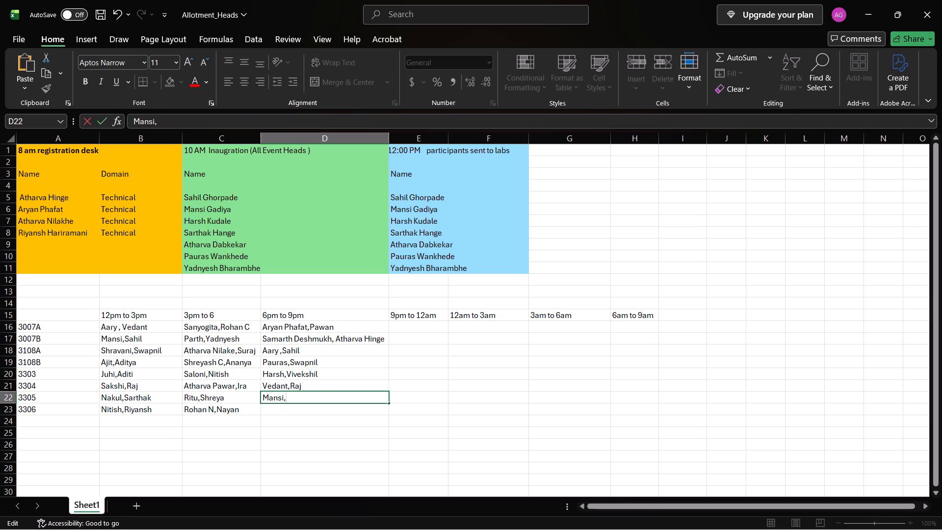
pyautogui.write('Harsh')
# Replace the first name in room 3303's 6pm to 9pm pair, cell D20, with Nitish.
pyautogui.click(282, 372)
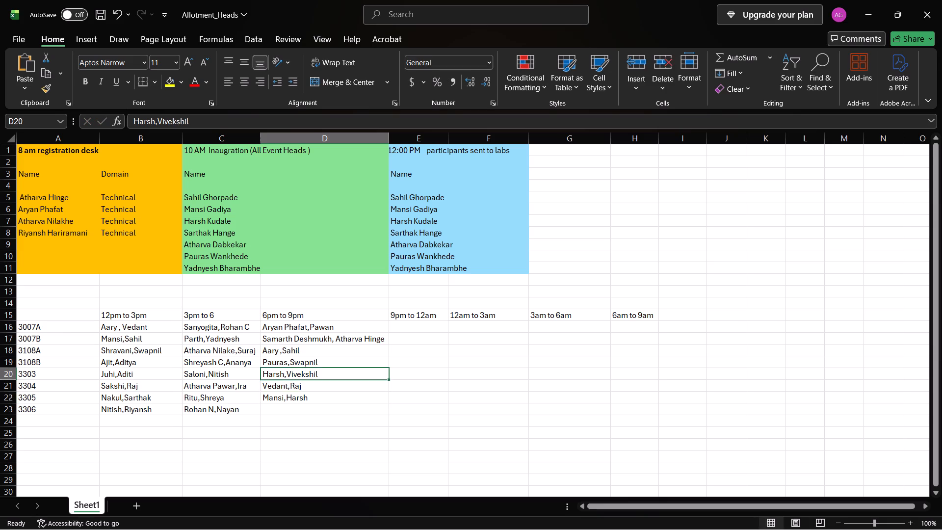
pyautogui.doubleClick(282, 372)
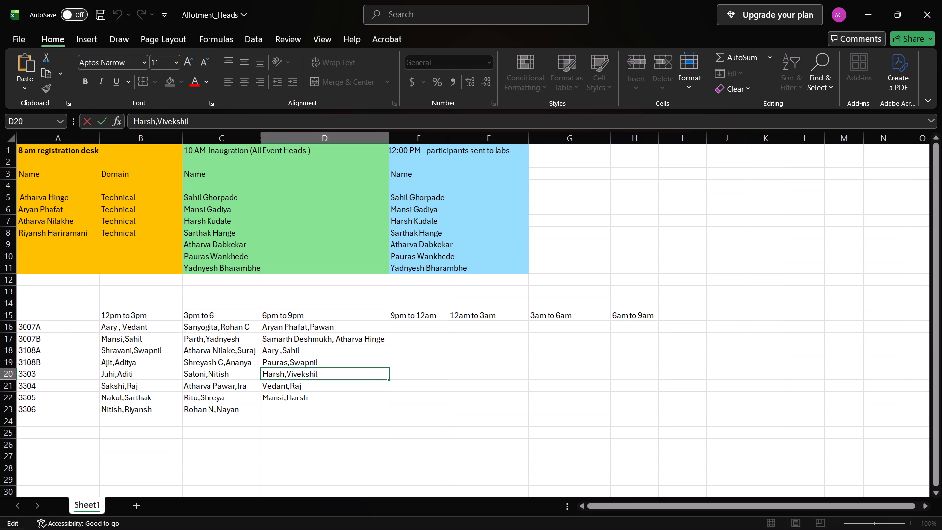
pyautogui.press('Right')
pyautogui.press('BackSpace')
pyautogui.press('BackSpace')
pyautogui.press('BackSpace')
pyautogui.press('BackSpace')
pyautogui.press('BackSpace')
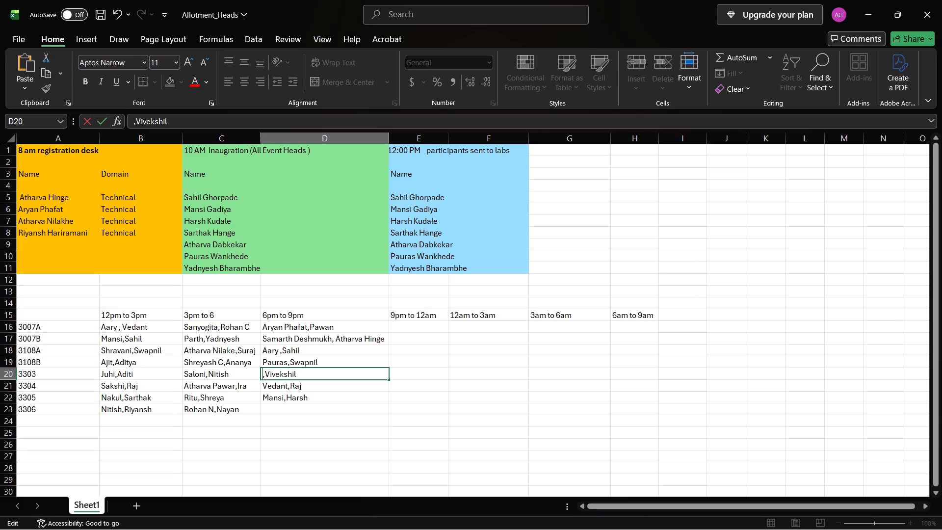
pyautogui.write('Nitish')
# Fill room 3306's 6pm to 9pm pair, cell D23, with the fifth listed Inauguration head's full name, a comma and Ajit.
pyautogui.click(325, 409)
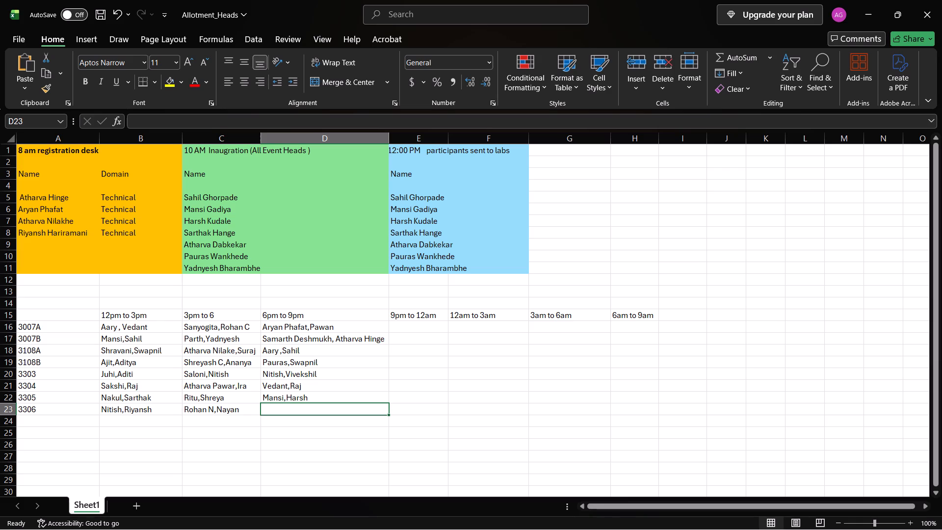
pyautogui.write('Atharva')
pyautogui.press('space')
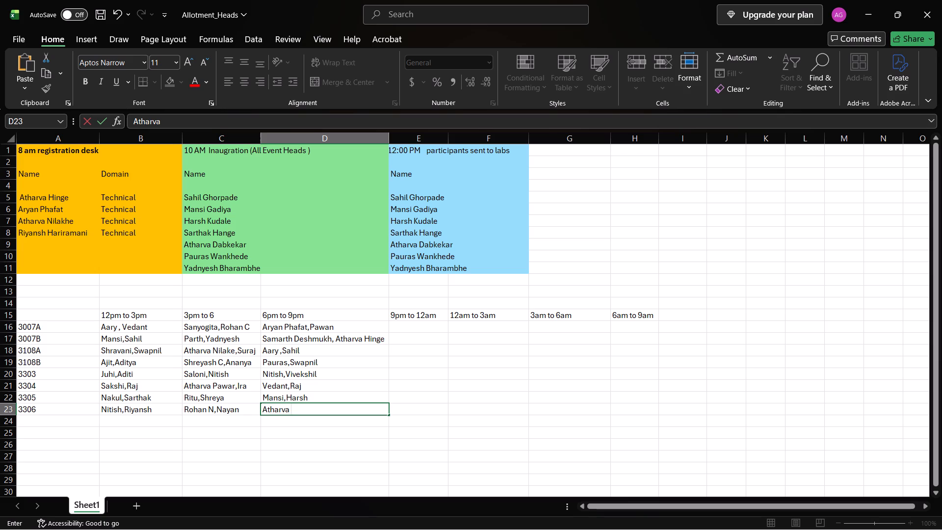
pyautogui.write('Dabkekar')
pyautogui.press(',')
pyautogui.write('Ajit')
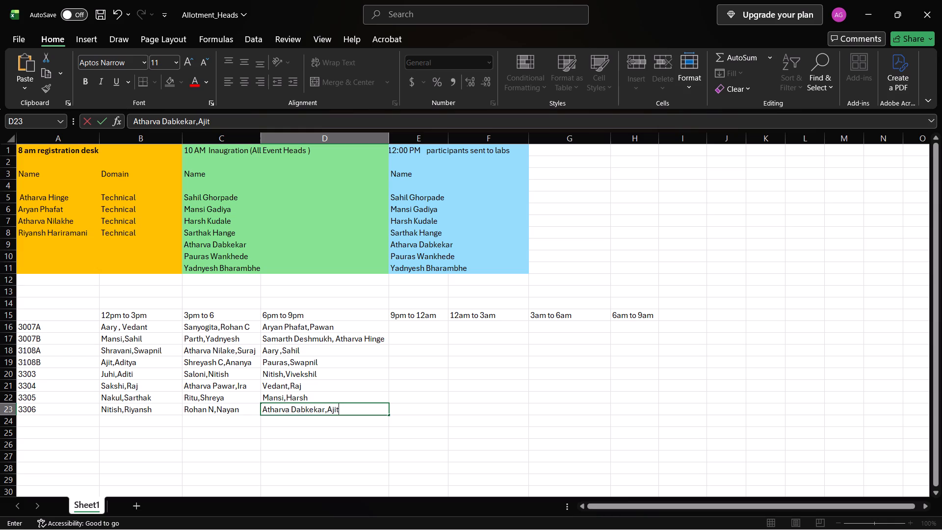
pyautogui.click(398, 324)
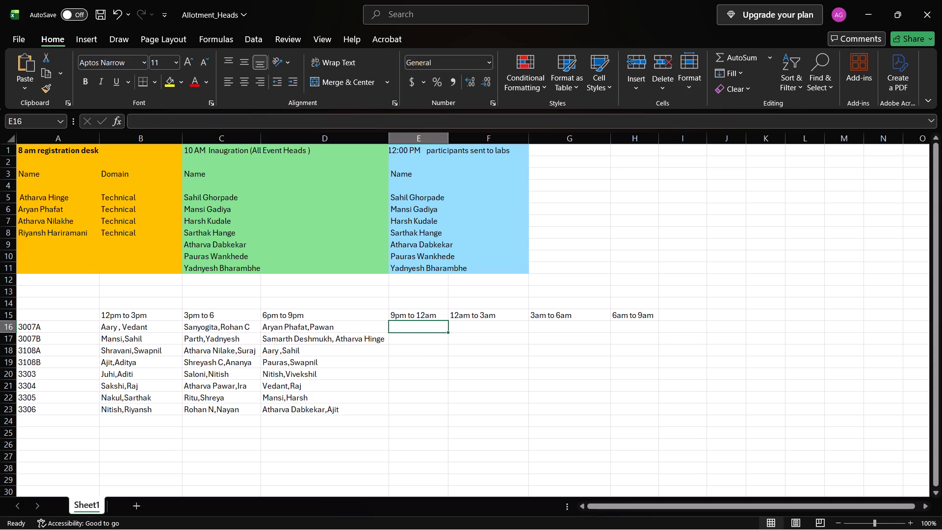
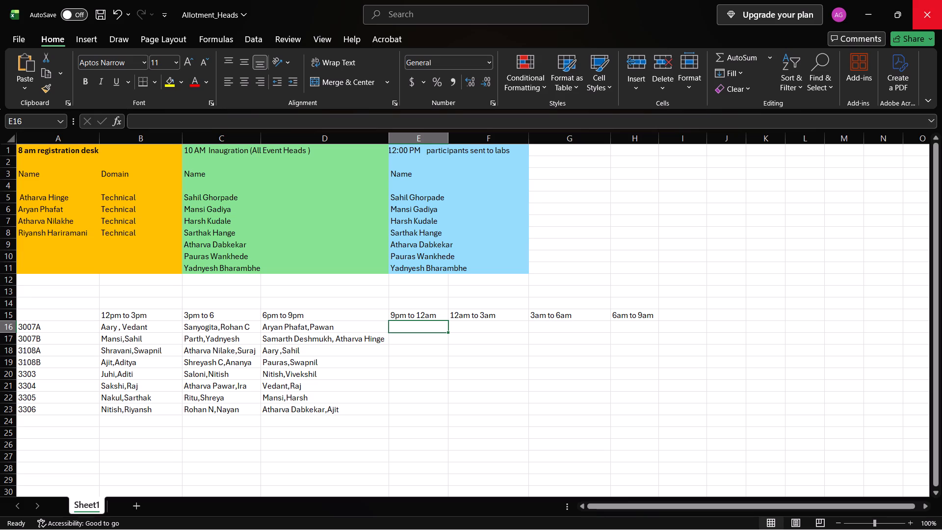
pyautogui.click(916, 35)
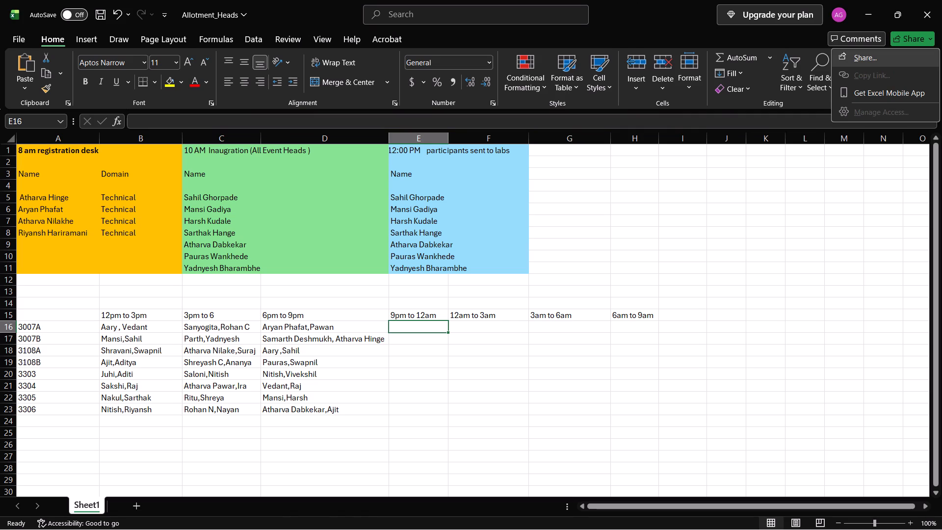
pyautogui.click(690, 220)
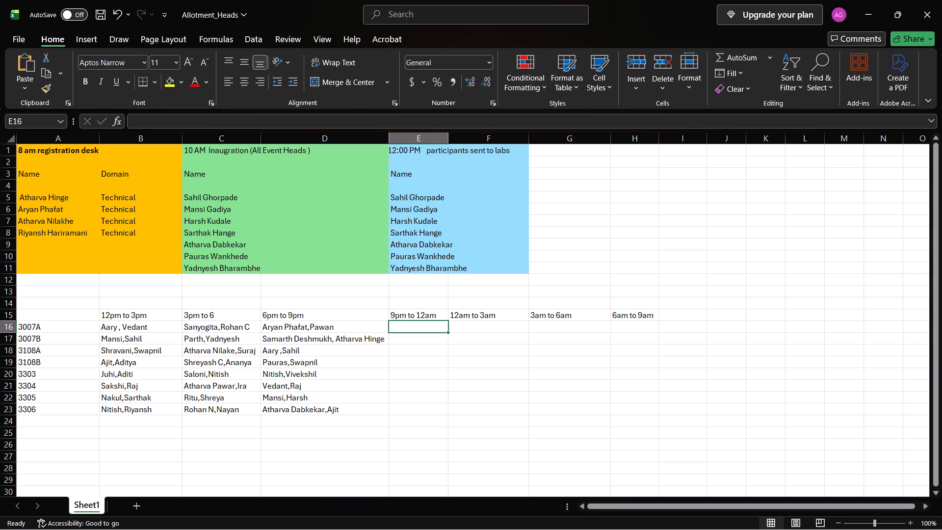
# Save the Allotment_Heads workbook.
pyautogui.hotkey('ctrl', 's')
pyautogui.hotkey('ctrl', 's')
pyautogui.hotkey('ctrl', 's')
# Replace the third name in the 8 am registration desk list, cell A7, with Ritu and save the workbook.
pyautogui.click(67, 221)
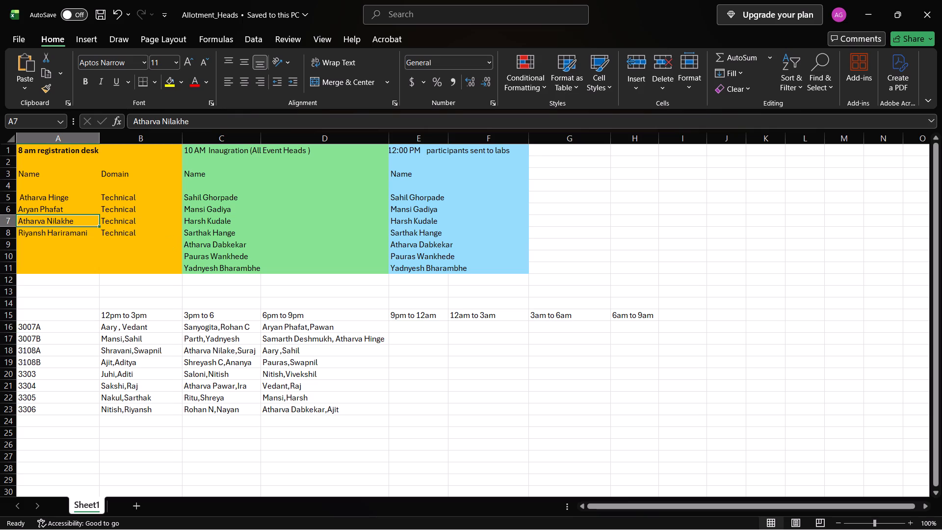
pyautogui.doubleClick(67, 221)
pyautogui.doubleClick(78, 223)
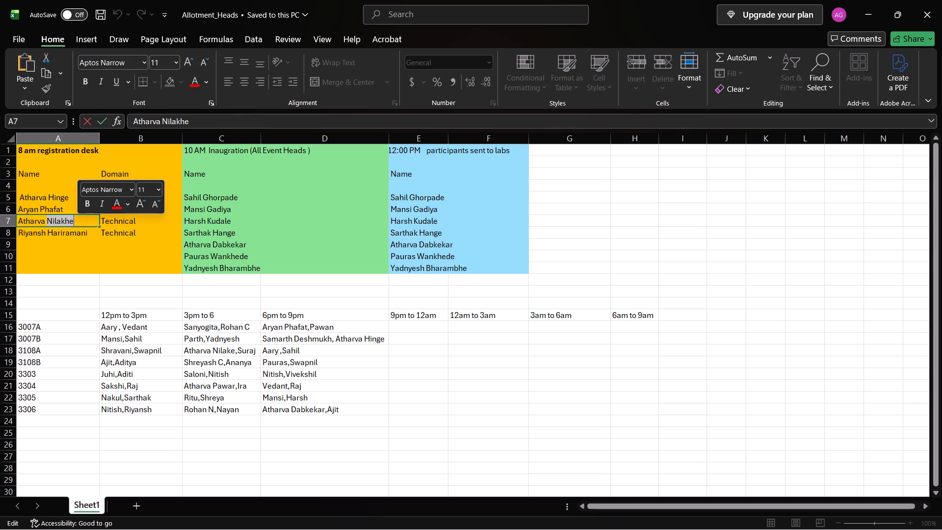
pyautogui.press('BackSpace')
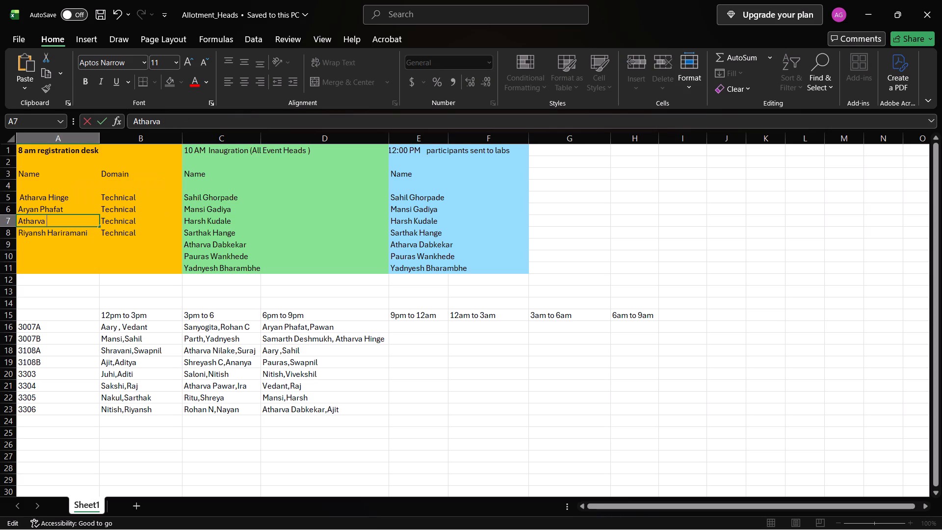
pyautogui.press('BackSpace')
pyautogui.press('BackSpace')
pyautogui.press('BackSpace')
pyautogui.press('BackSpace')
pyautogui.press('BackSpace')
pyautogui.press('BackSpace')
pyautogui.press('BackSpace')
pyautogui.press('BackSpace')
pyautogui.press('BackSpace')
pyautogui.press('BackSpace')
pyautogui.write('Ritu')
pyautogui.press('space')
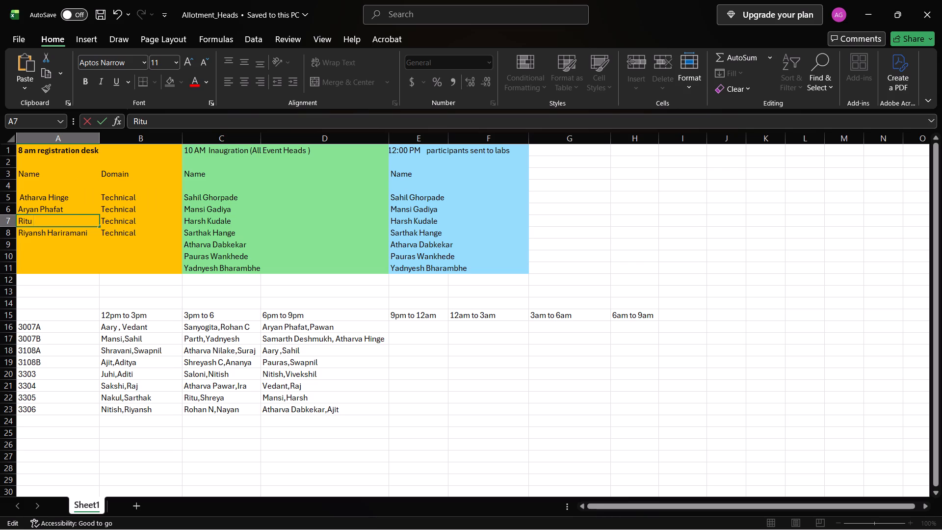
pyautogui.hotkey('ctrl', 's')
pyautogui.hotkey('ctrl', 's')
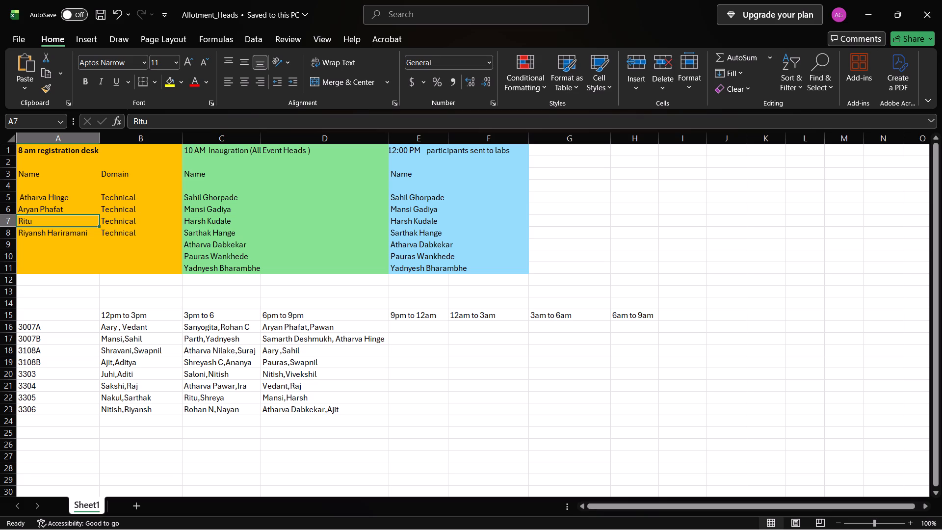
# Add the surname after Ritu in the registration desk list, cell A7.
pyautogui.doubleClick(55, 223)
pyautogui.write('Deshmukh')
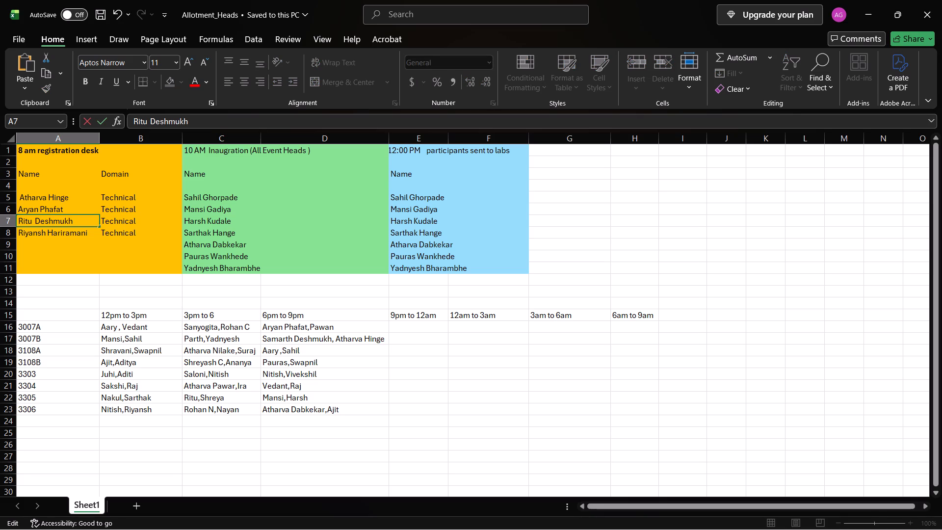
pyautogui.click(89, 264)
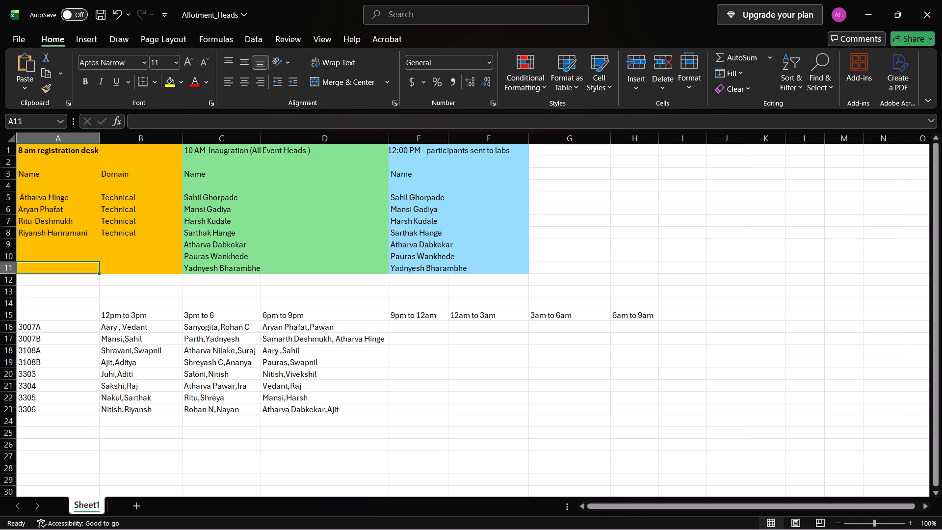
# Move the Mansi,Harsh pair from room 3305's 6pm to 9pm cell D22 to room 3007A's 9pm to 12am cell E16.
pyautogui.doubleClick(309, 399)
pyautogui.tripleClick(309, 399)
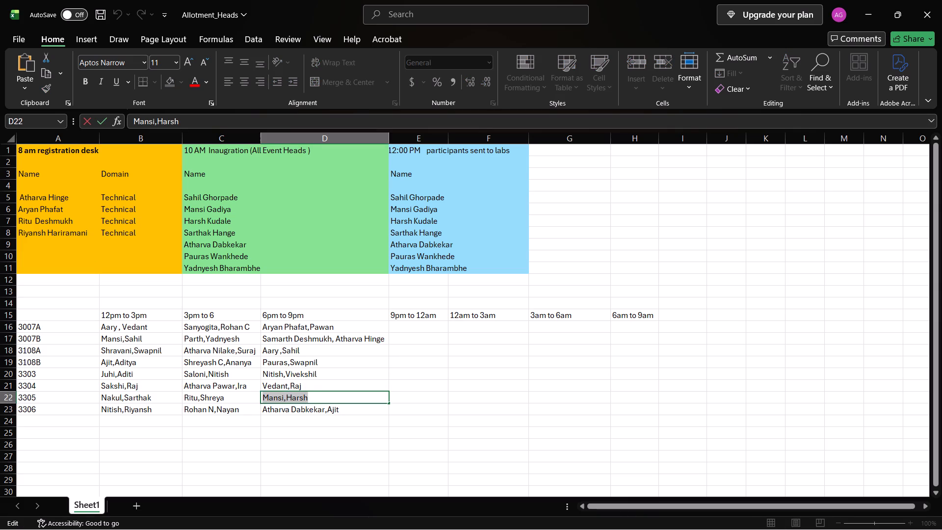
pyautogui.hotkey('ctrl', 'x')
pyautogui.click(414, 331)
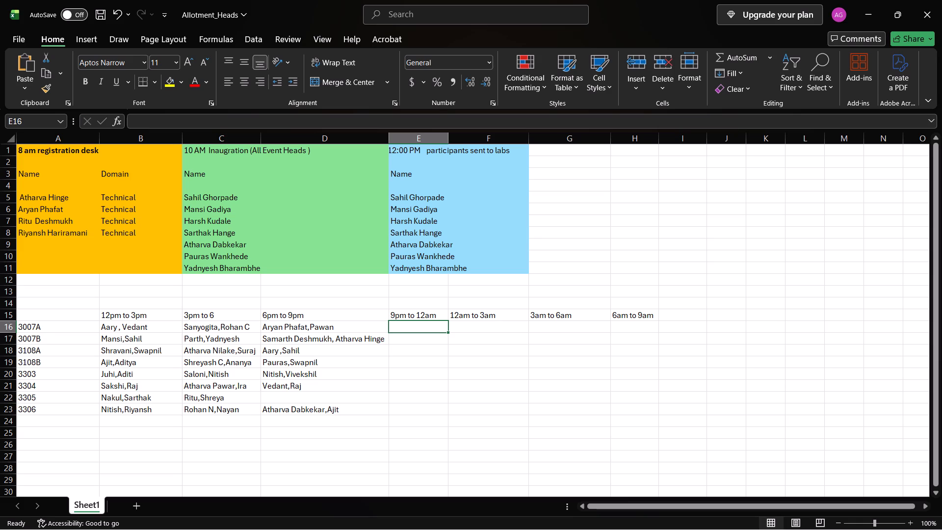
pyautogui.click(418, 326)
pyautogui.hotkey('ctrl', 'v')
pyautogui.click(593, 331)
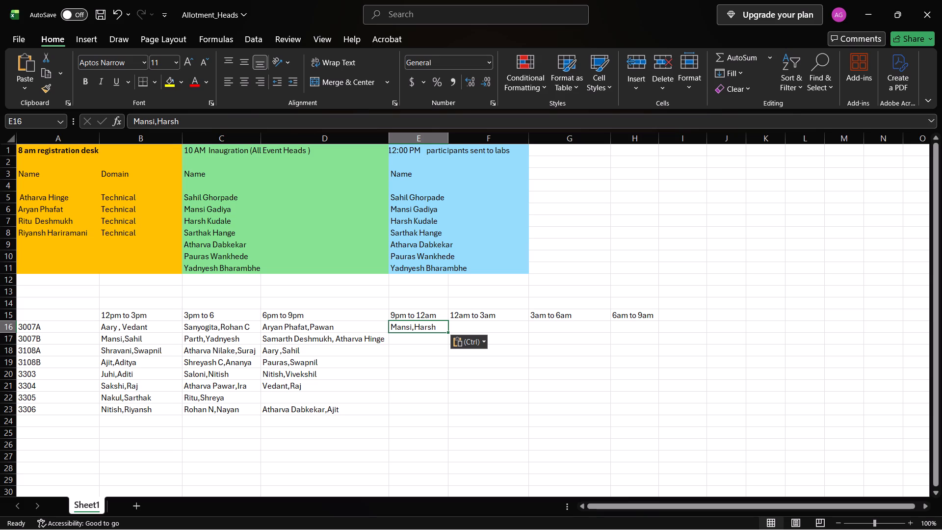
# Replace the second name in room 3108A's 6pm to 9pm pair, cell D18, with Sarthak.
pyautogui.click(293, 352)
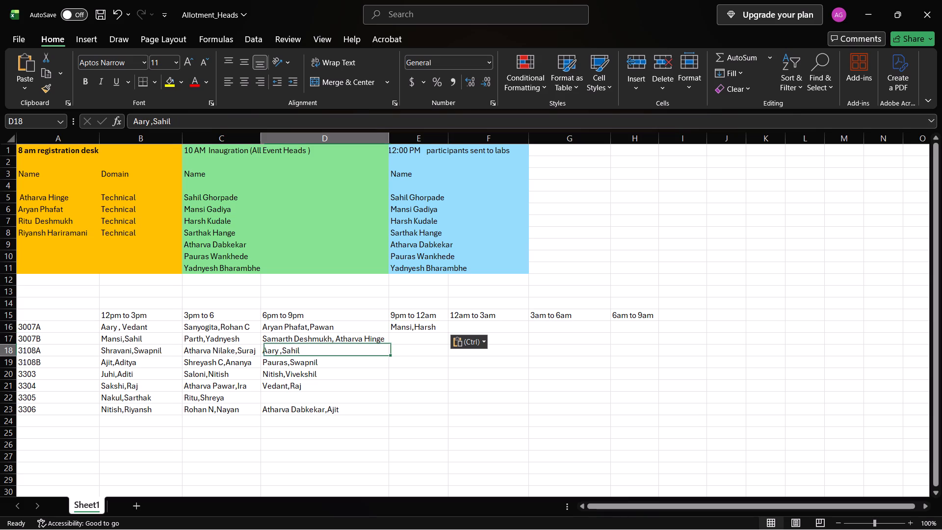
pyautogui.doubleClick(303, 351)
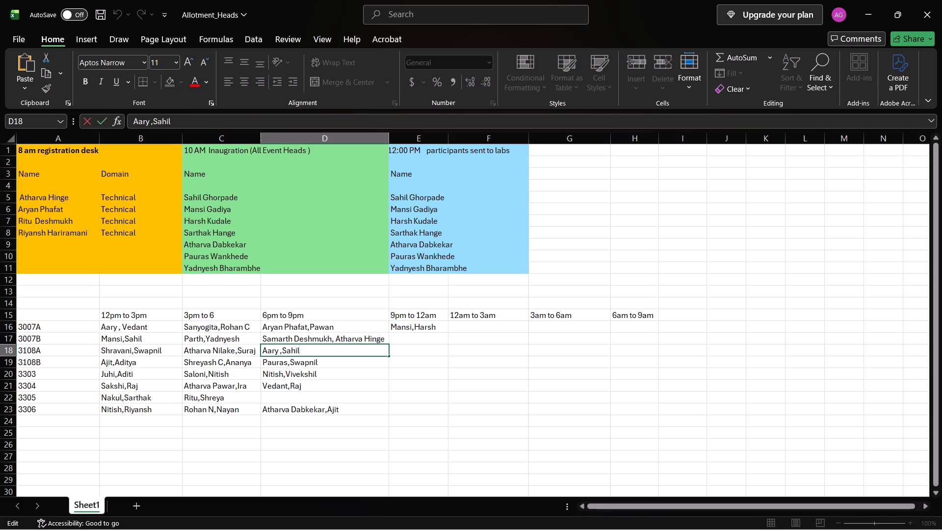
pyautogui.press('BackSpace')
pyautogui.press('BackSpace')
pyautogui.press('BackSpace')
pyautogui.press('BackSpace')
pyautogui.press('BackSpace')
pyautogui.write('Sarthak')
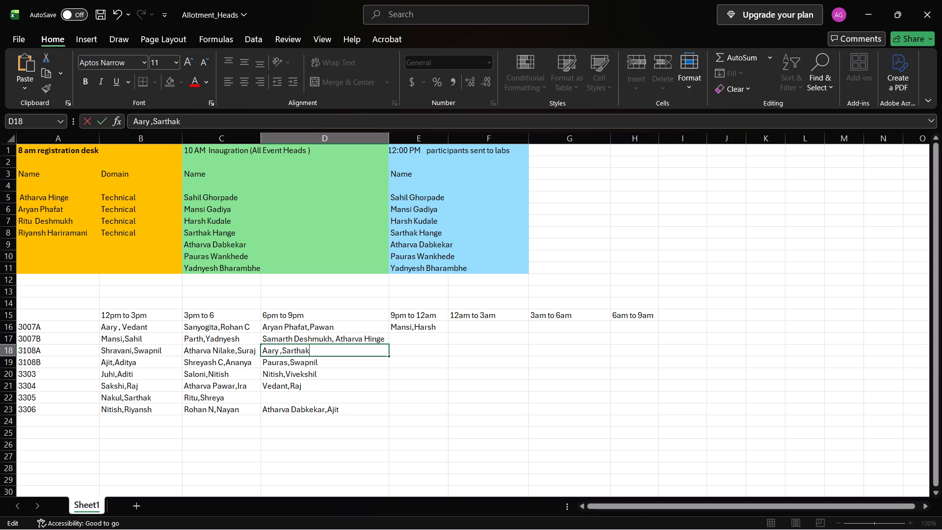
pyautogui.click(277, 400)
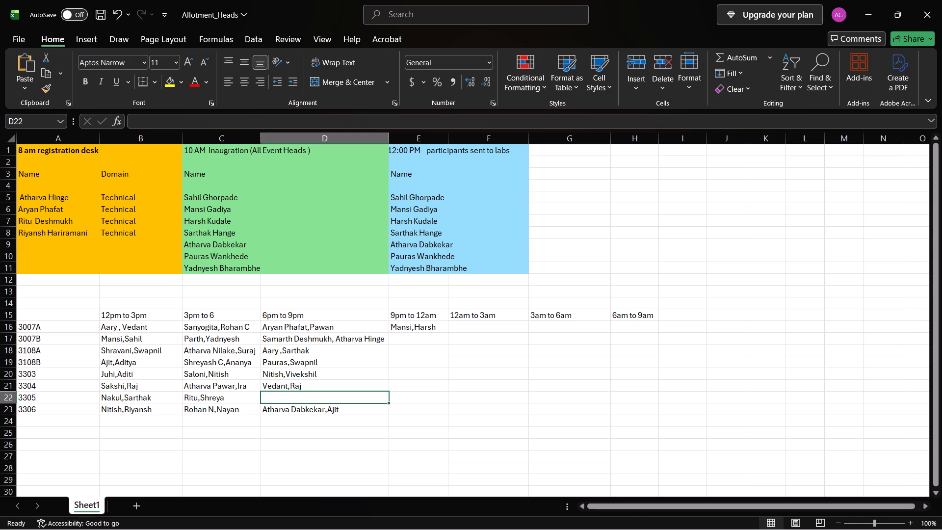
# Add the surname after Sarthak in room 3108A's 6pm to 9pm pair, cell D18.
pyautogui.doubleClick(315, 349)
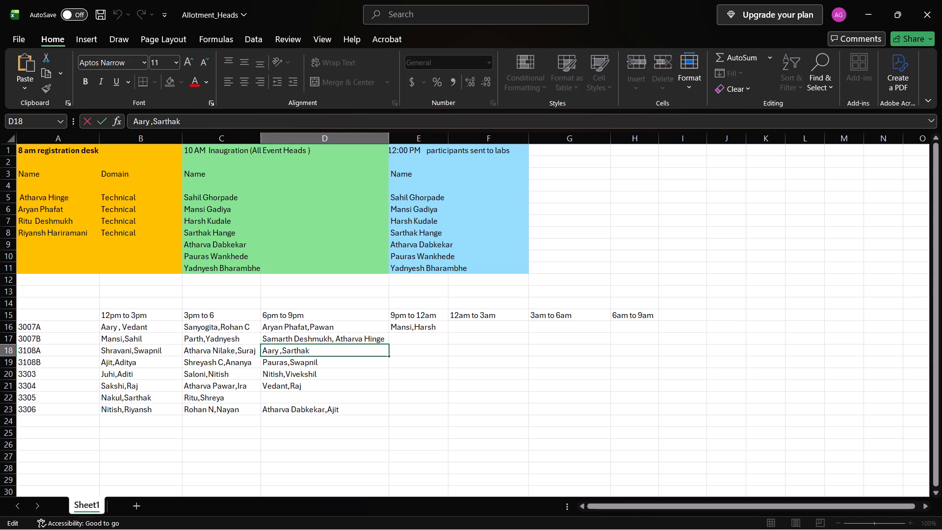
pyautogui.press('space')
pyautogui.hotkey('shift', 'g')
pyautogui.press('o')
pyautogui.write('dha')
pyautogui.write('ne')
pyautogui.click(307, 400)
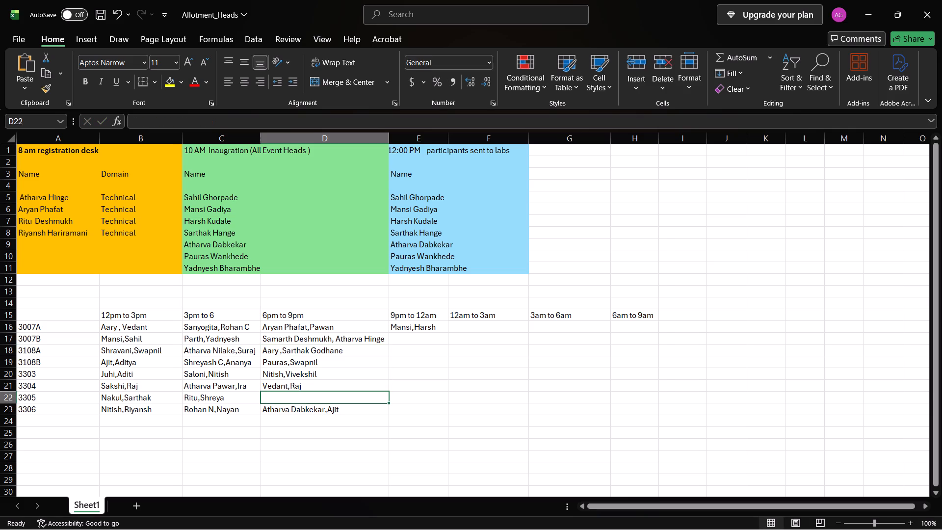